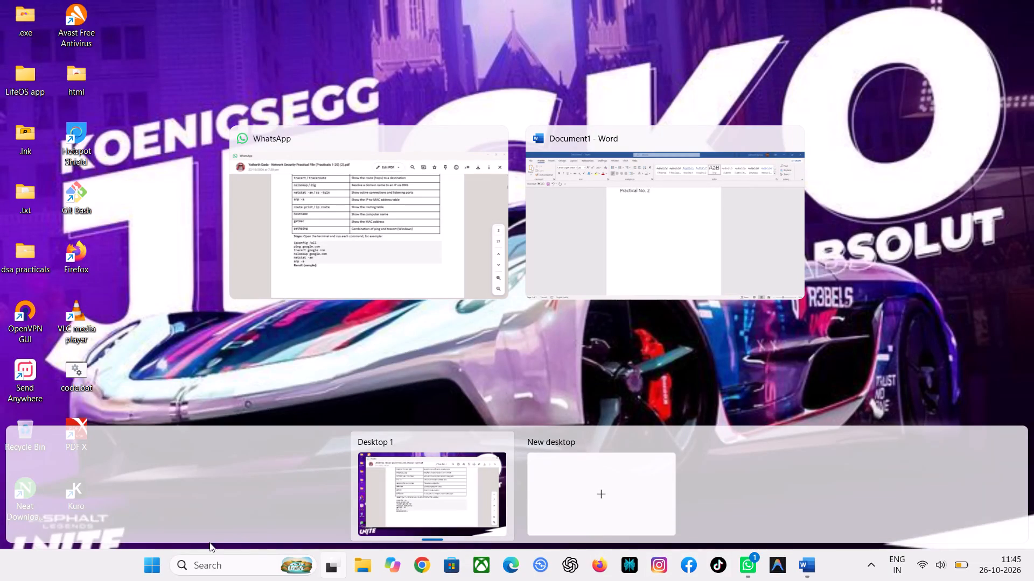
Open a Windows PowerShell terminal.
left_click(258, 565)
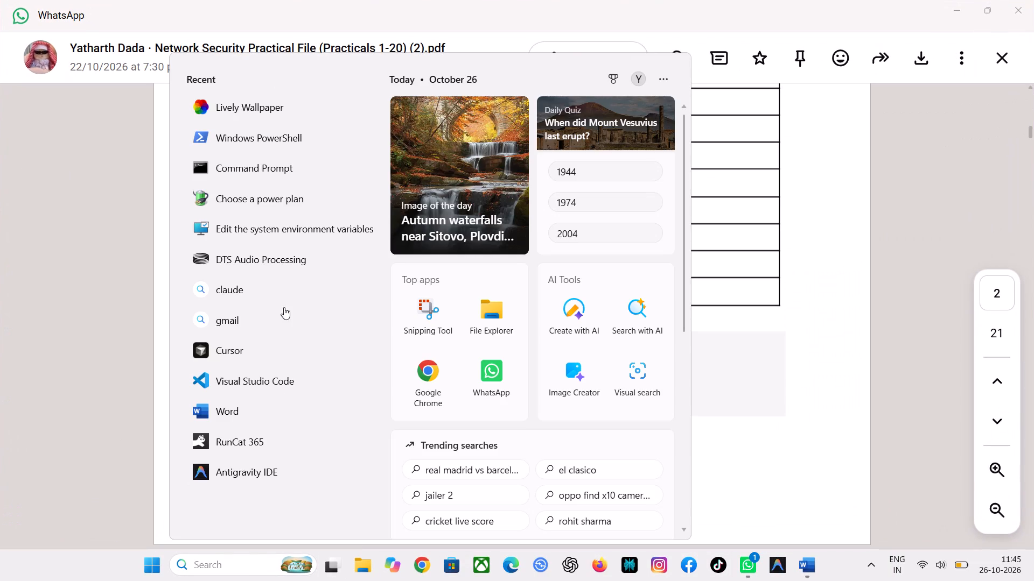
left_click(237, 135)
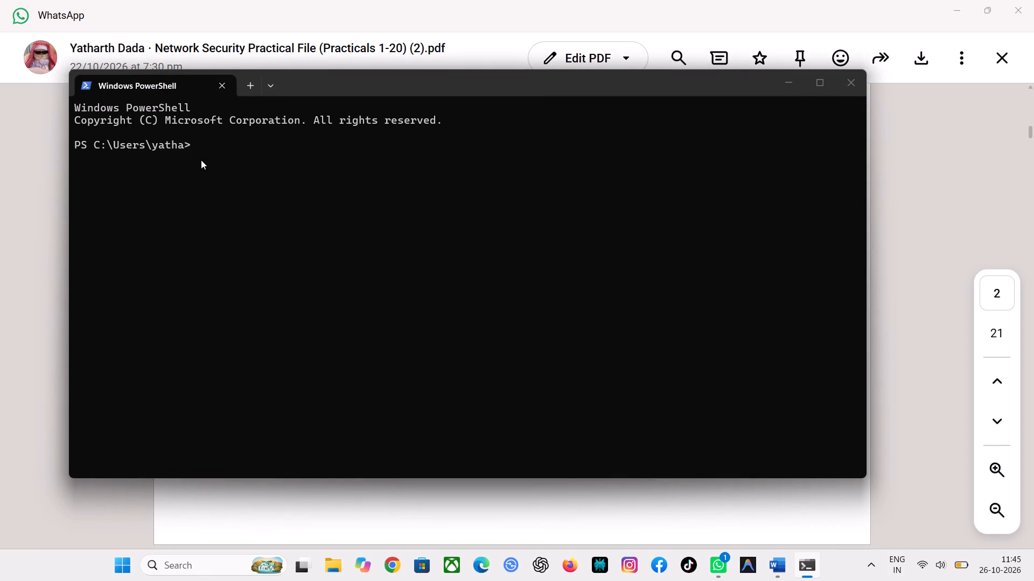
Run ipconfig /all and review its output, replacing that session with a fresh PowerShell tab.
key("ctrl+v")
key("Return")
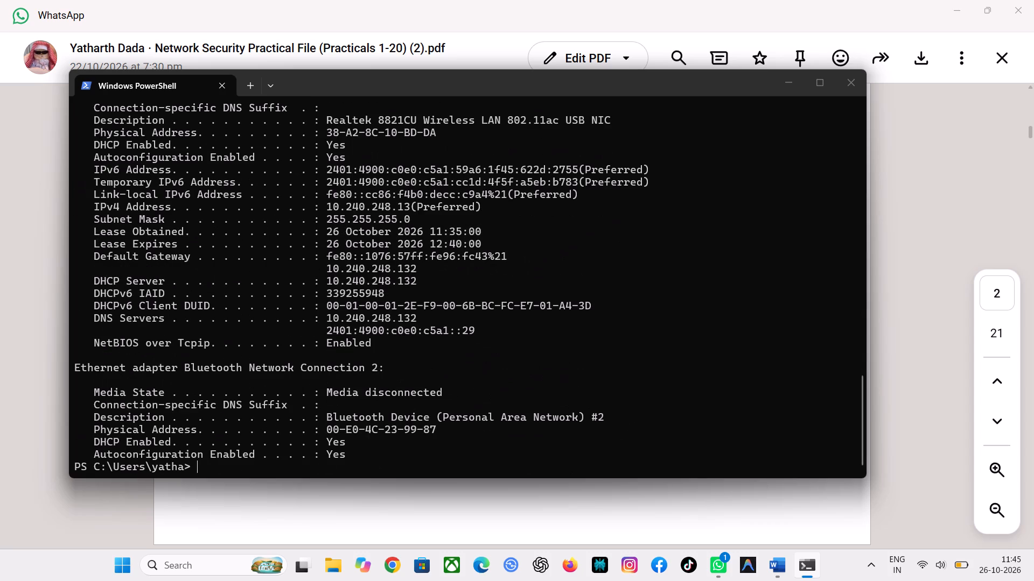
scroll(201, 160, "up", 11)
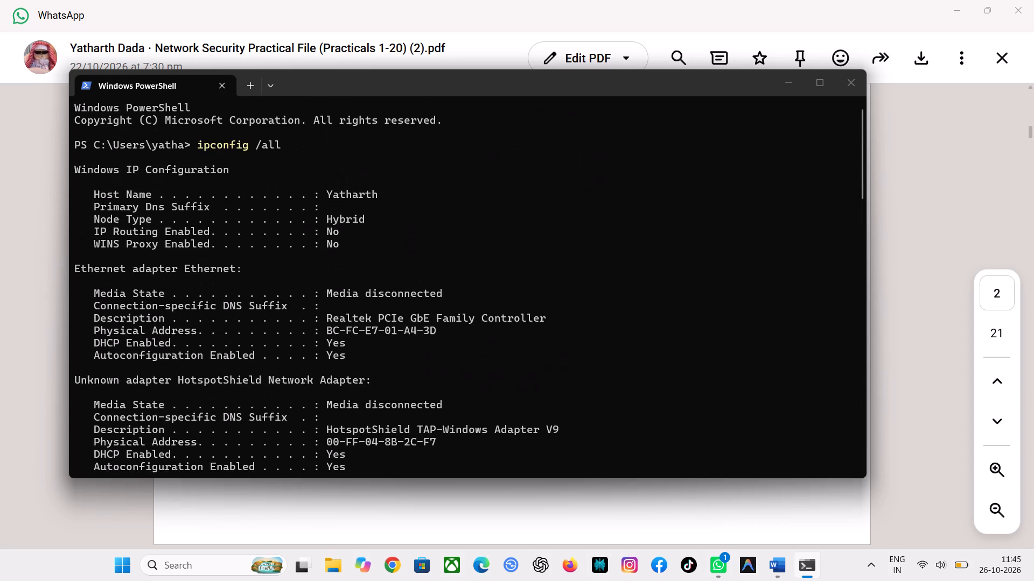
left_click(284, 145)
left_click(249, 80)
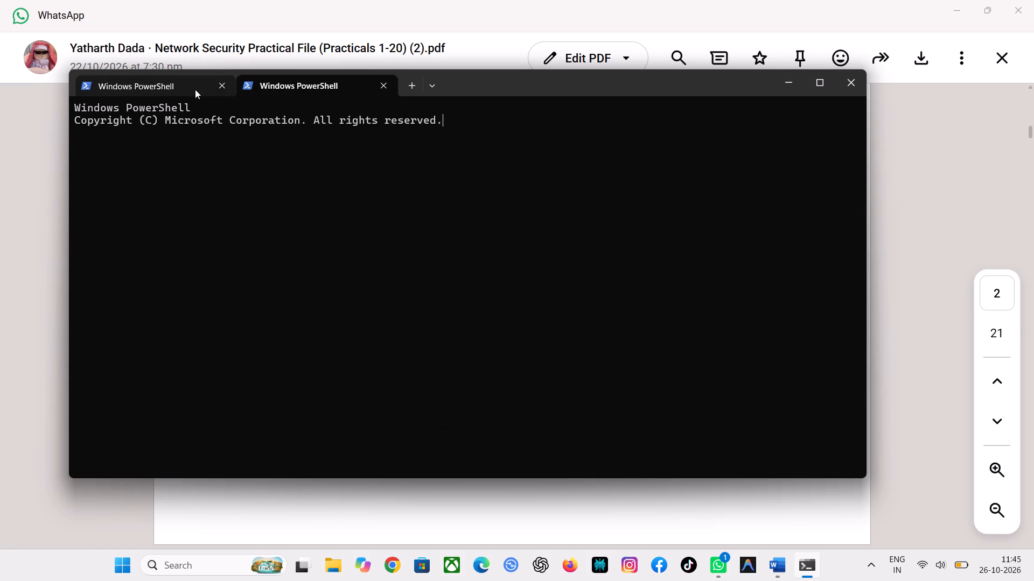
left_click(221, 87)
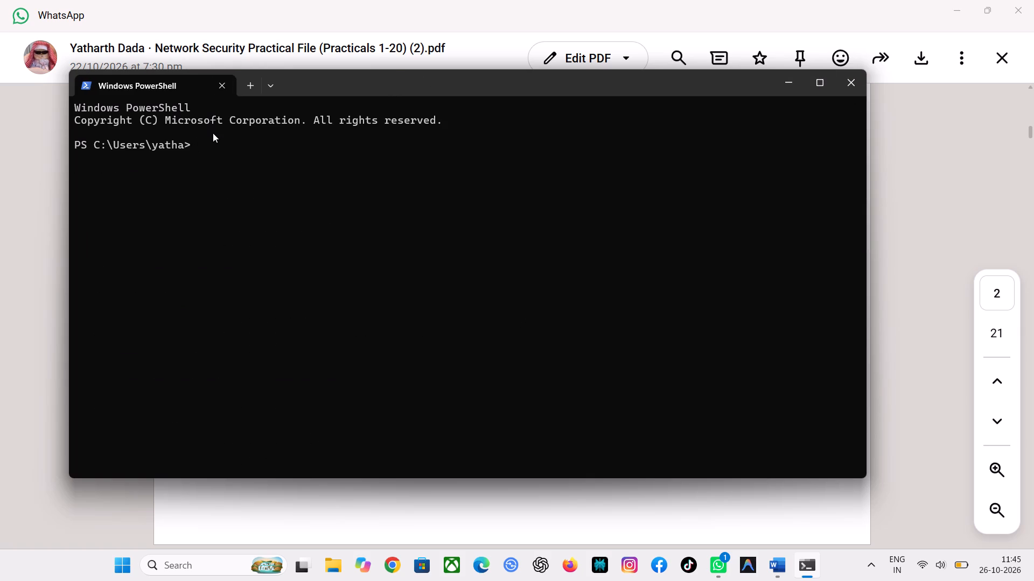
Run the copied ipconfig command without its /all option in PowerShell.
key("ctrl+v")
key("BackSpace")
key("BackSpace")
key("BackSpace")
key("BackSpace")
key("BackSpace")
key("Return")
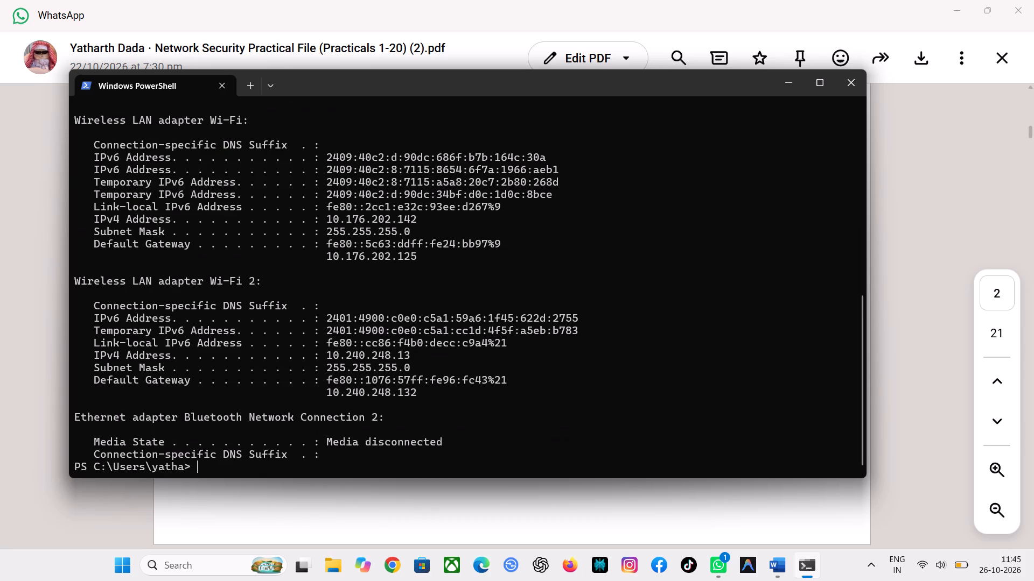
Maximize the terminal and capture a screenshot of the ipconfig output from the Wireless LAN adapter Wi-Fi section down to the prompt.
scroll(213, 133, "down", 2)
left_click(817, 74)
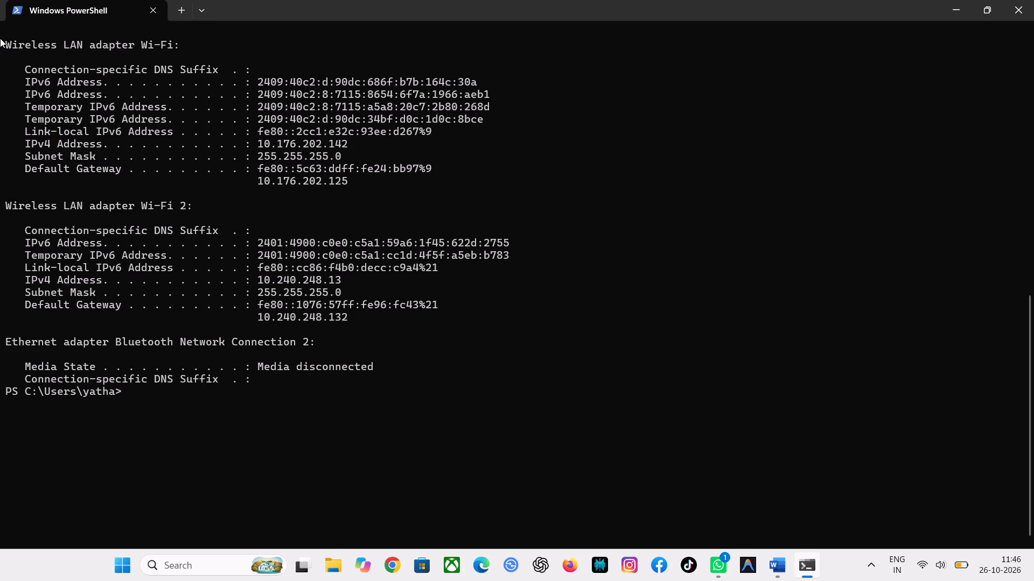
key("Print")
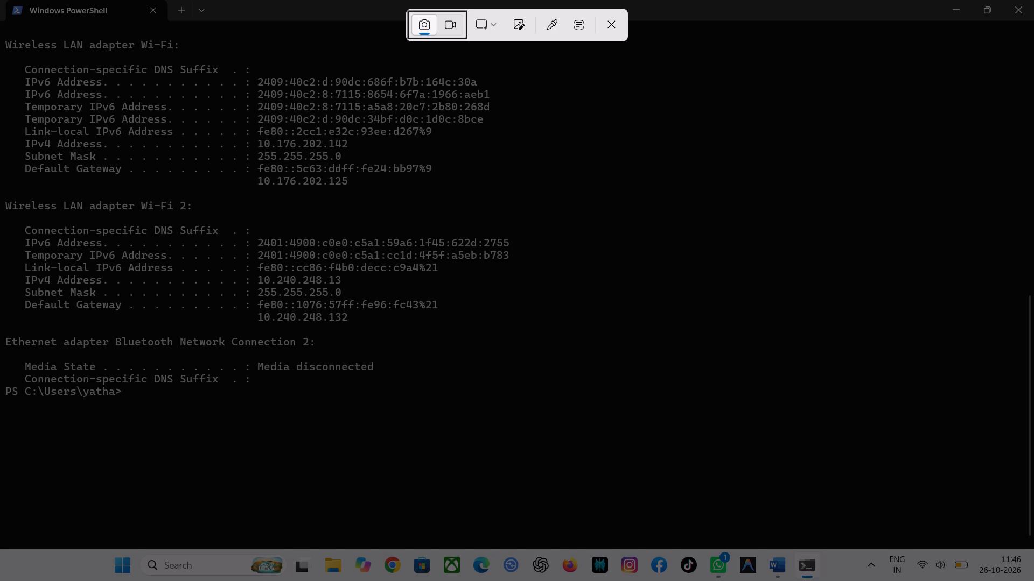
left_click_drag(0, 38, 392, 155)
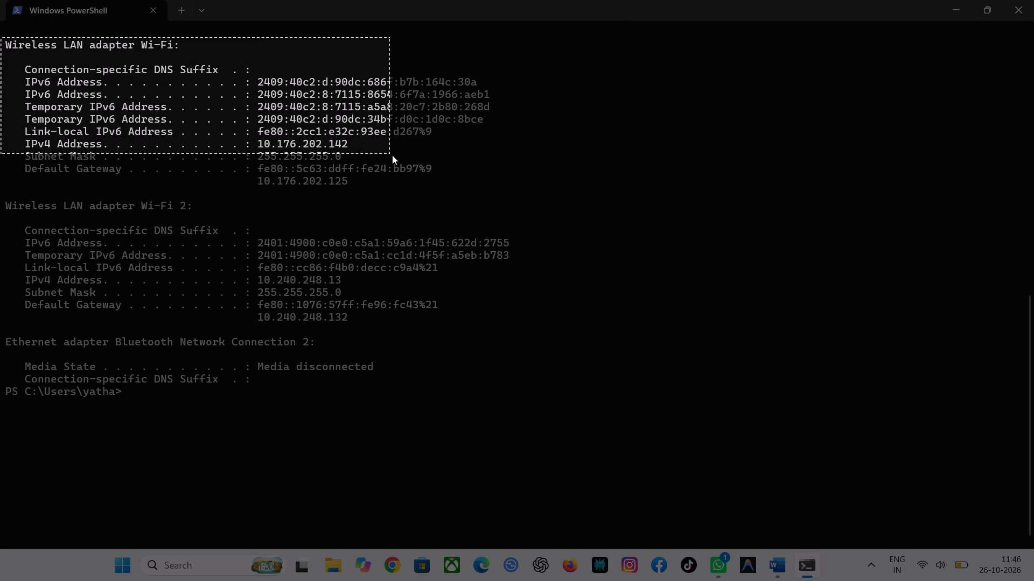
left_click_drag(392, 155, 429, 221)
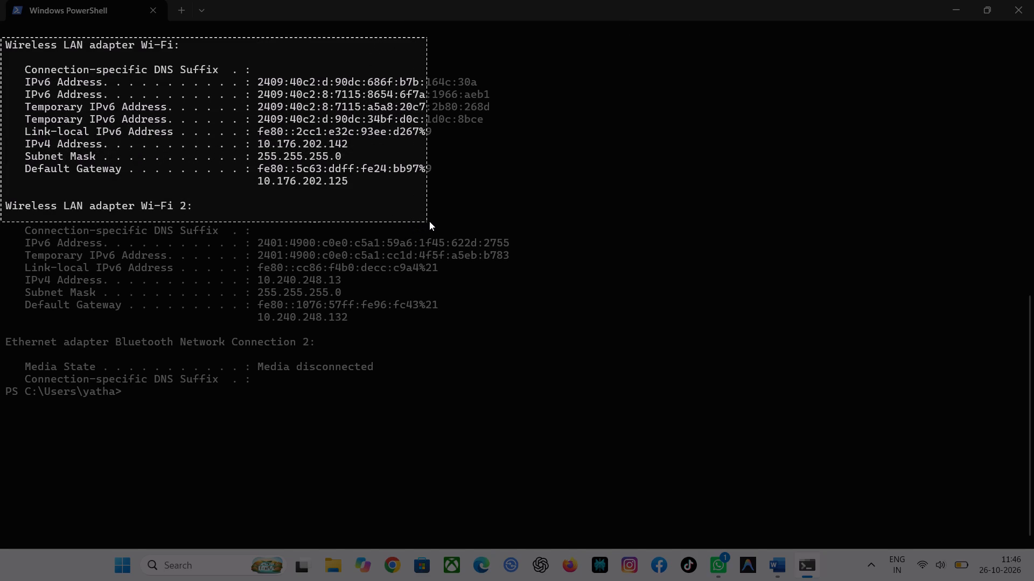
left_click_drag(429, 221, 491, 202)
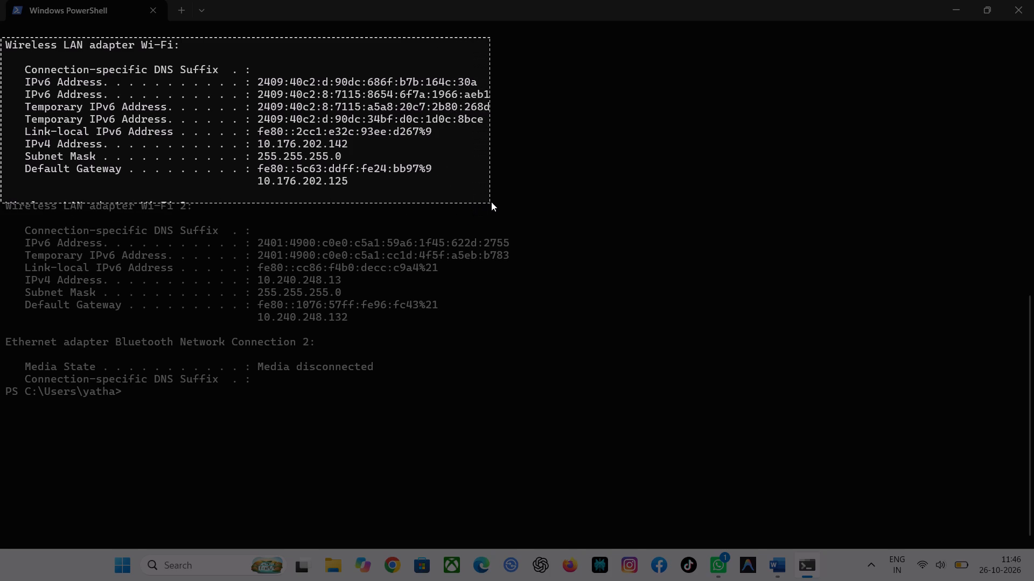
left_click_drag(491, 202, 571, 359)
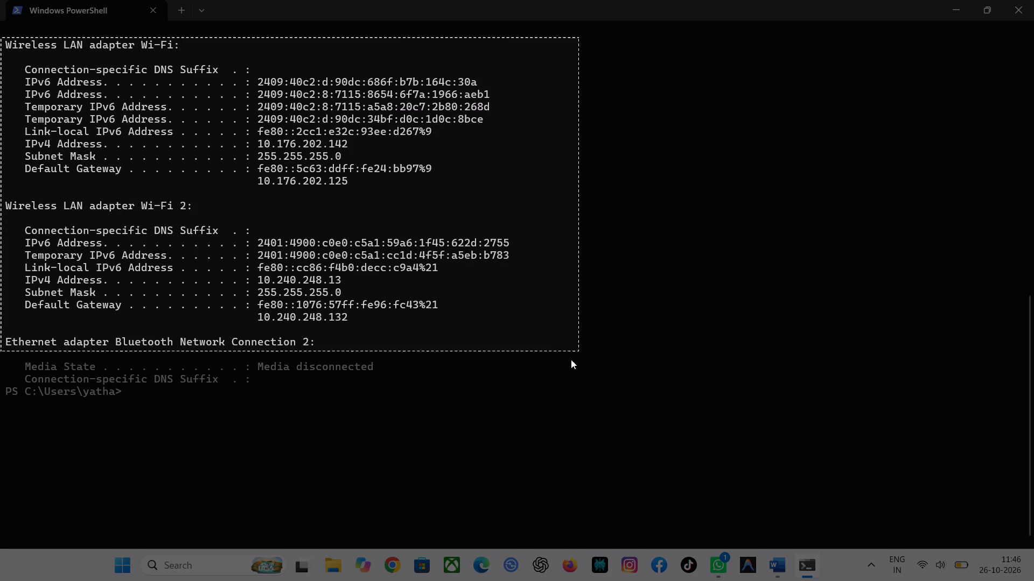
left_click_drag(571, 359, 557, 429)
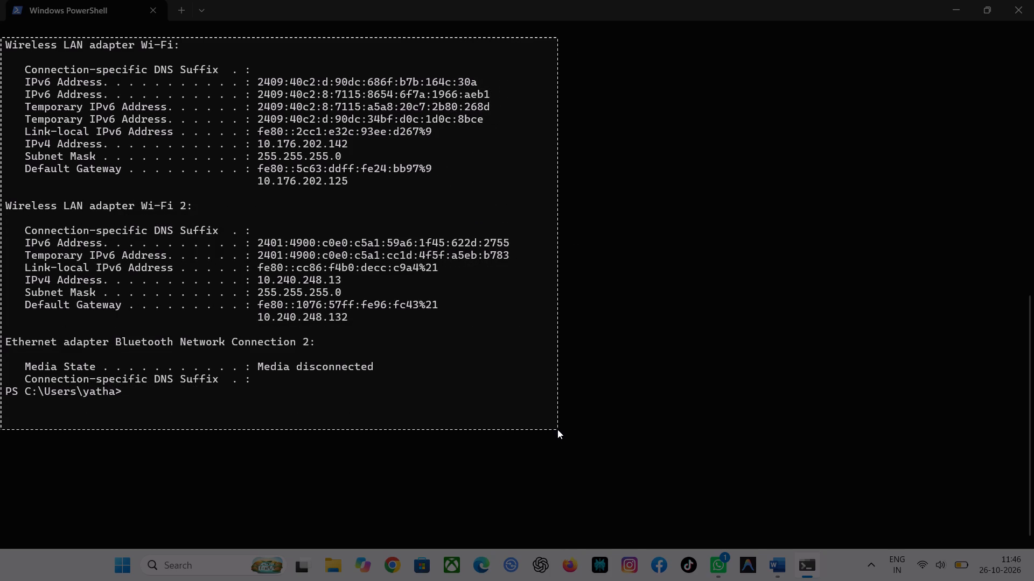
left_click_drag(557, 429, 557, 430)
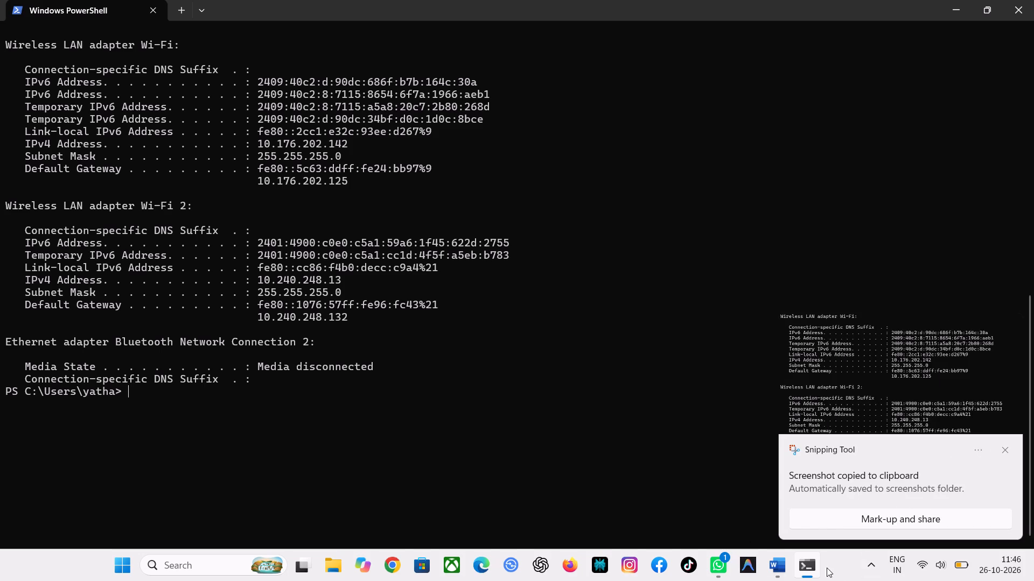
Switch to the Word document and paste the copied ipconfig screenshot on a new line below the "Practical No. 2" title.
left_click(787, 562)
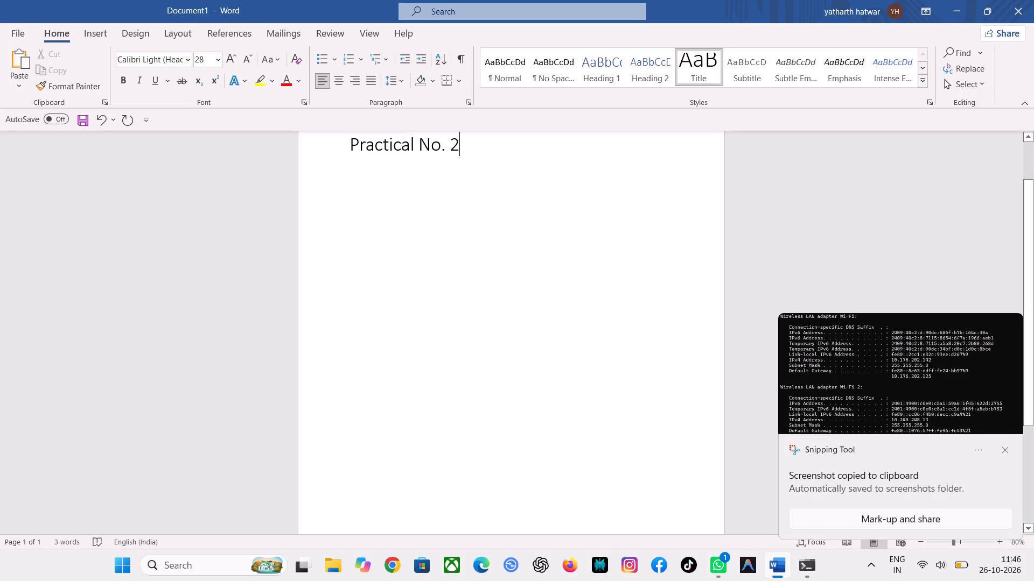
key("Return")
key("Return")
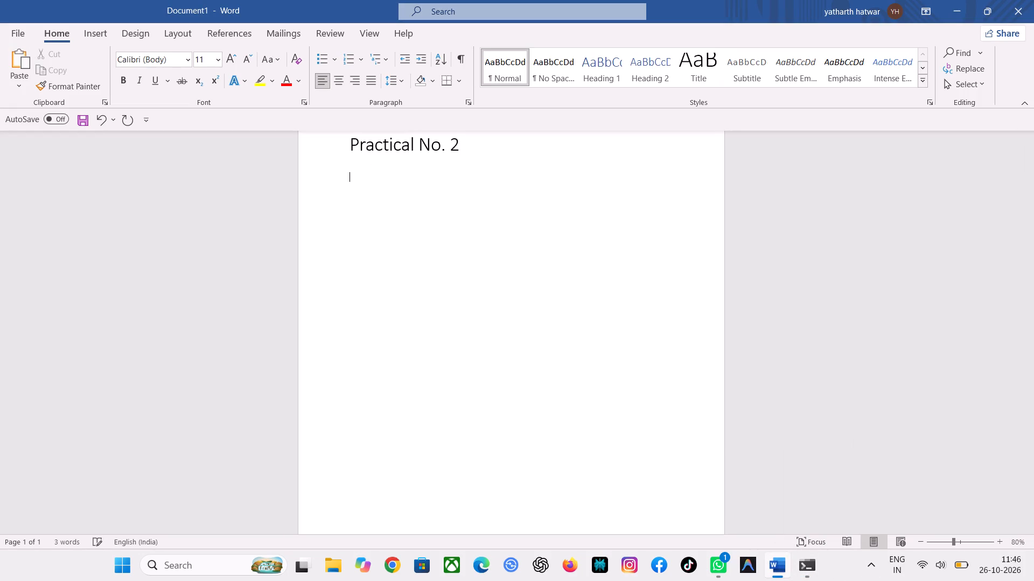
key("ctrl+v")
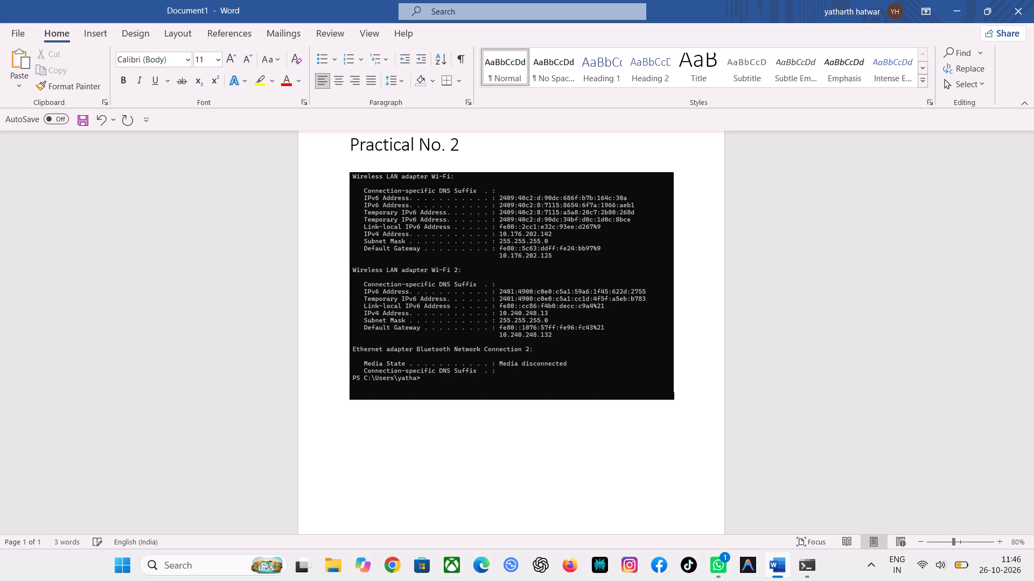
Set the pasted screenshot's text wrapping to Tight and move it into the page's left margin below the title.
left_click(649, 392)
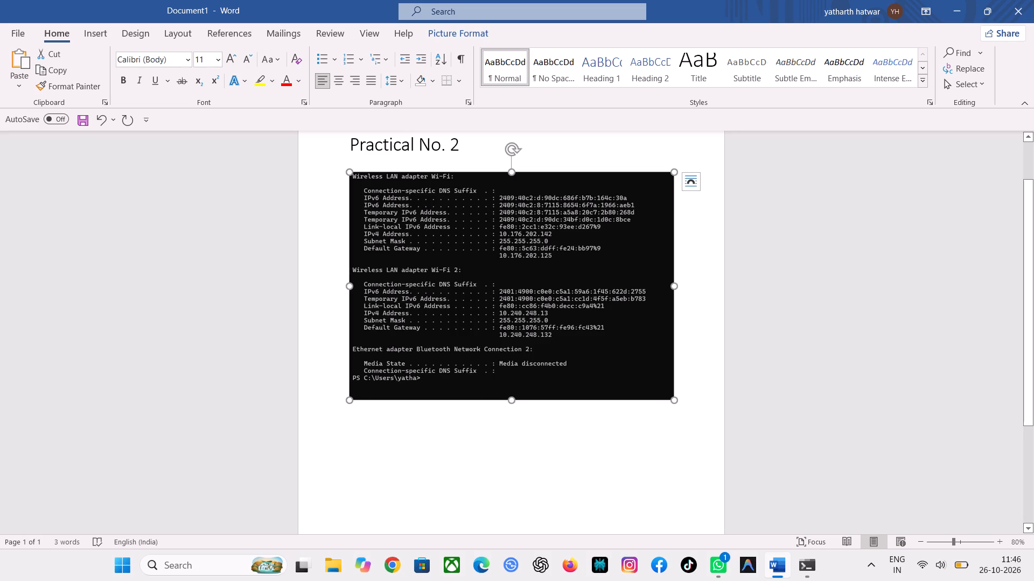
left_click(692, 186)
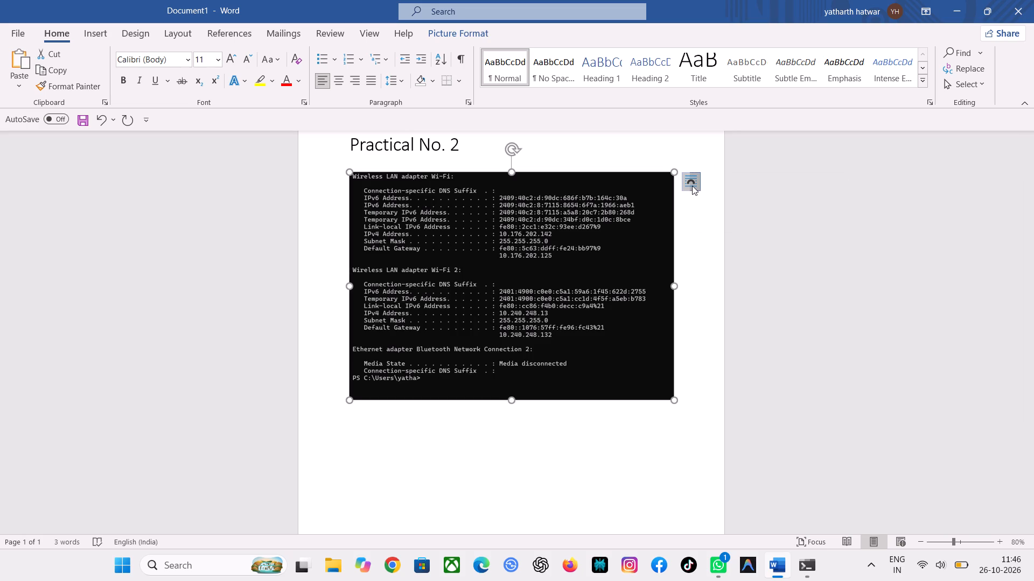
left_click(751, 284)
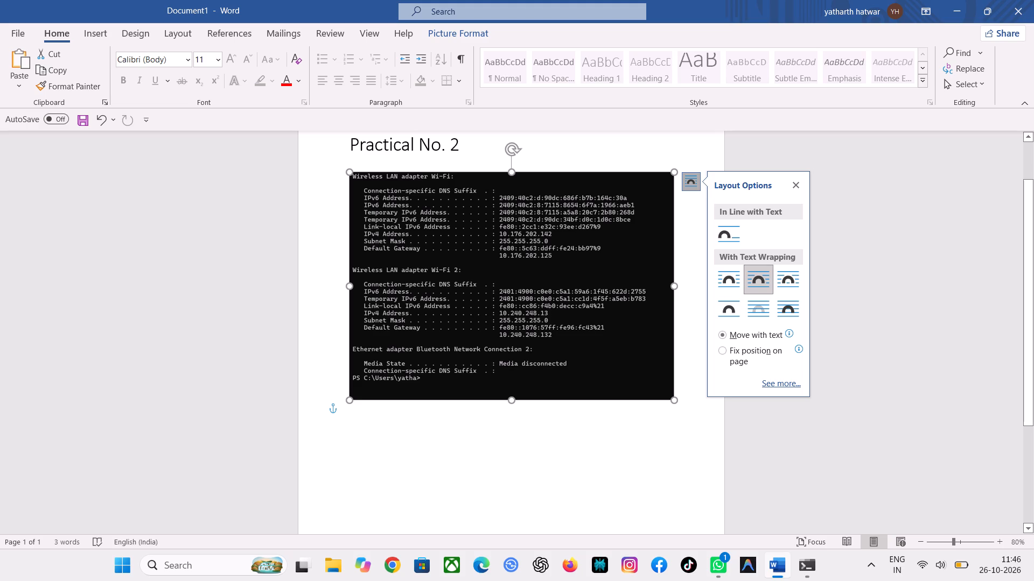
left_click_drag(605, 358, 568, 356)
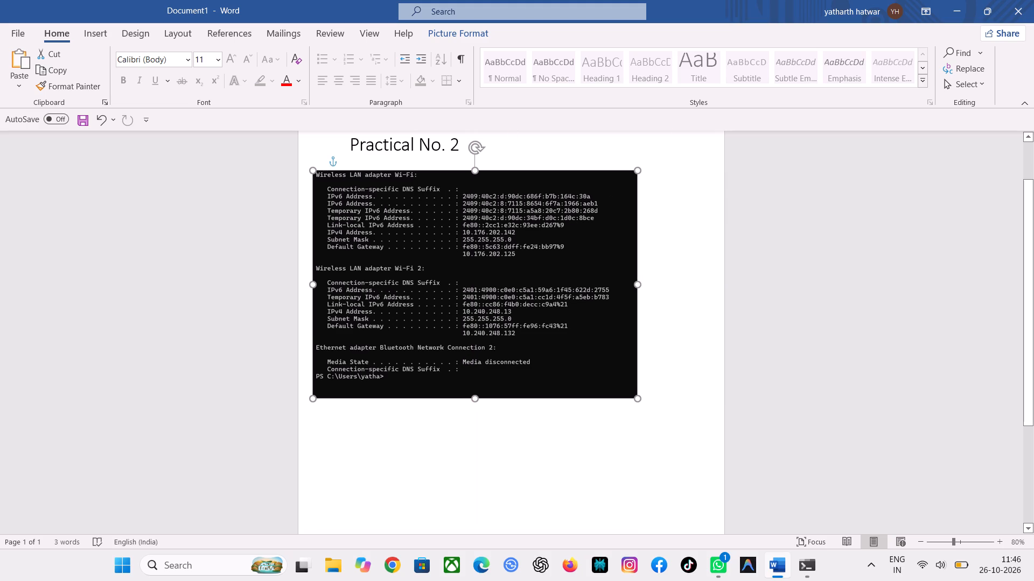
left_click_drag(568, 356, 564, 353)
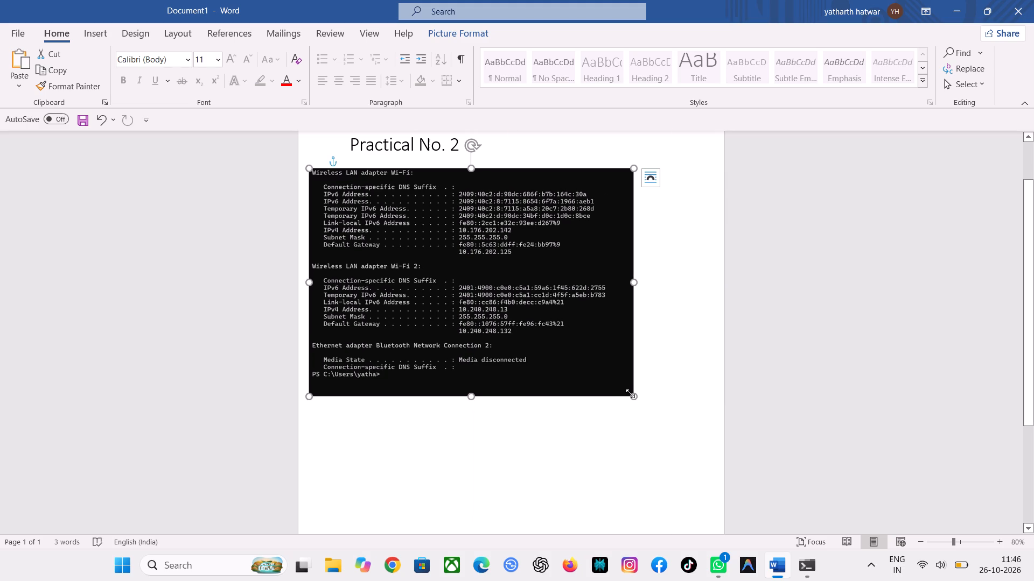
Scale the screenshot down proportionally to just under half the page width.
left_click_drag(635, 396, 545, 347)
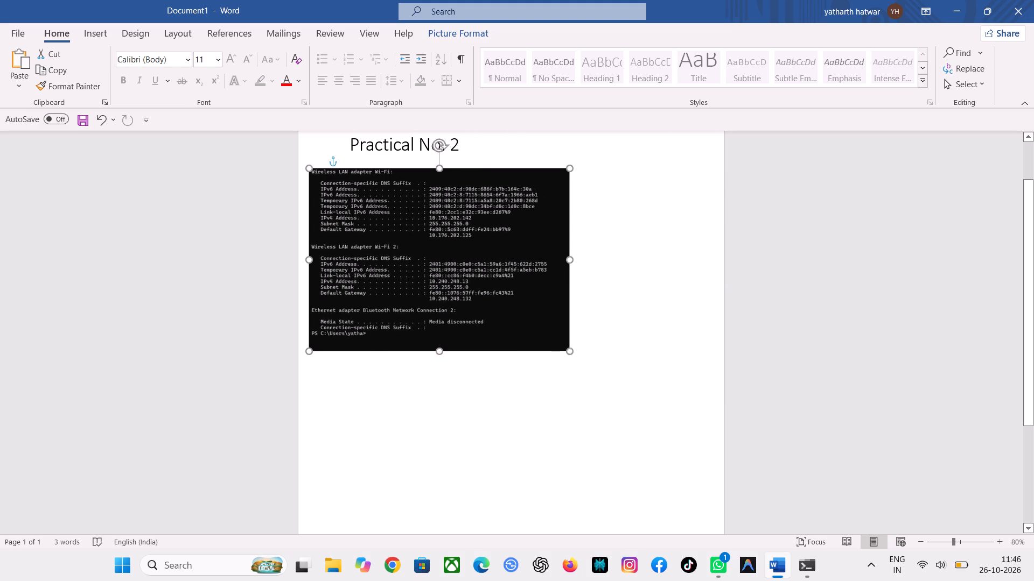
left_click_drag(545, 347, 401, 266)
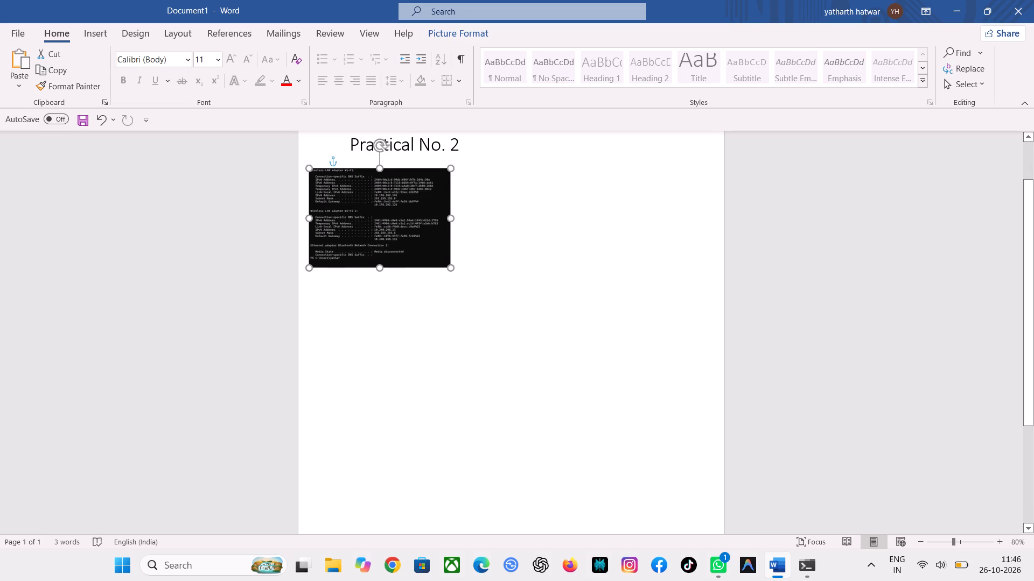
left_click_drag(401, 266, 328, 201)
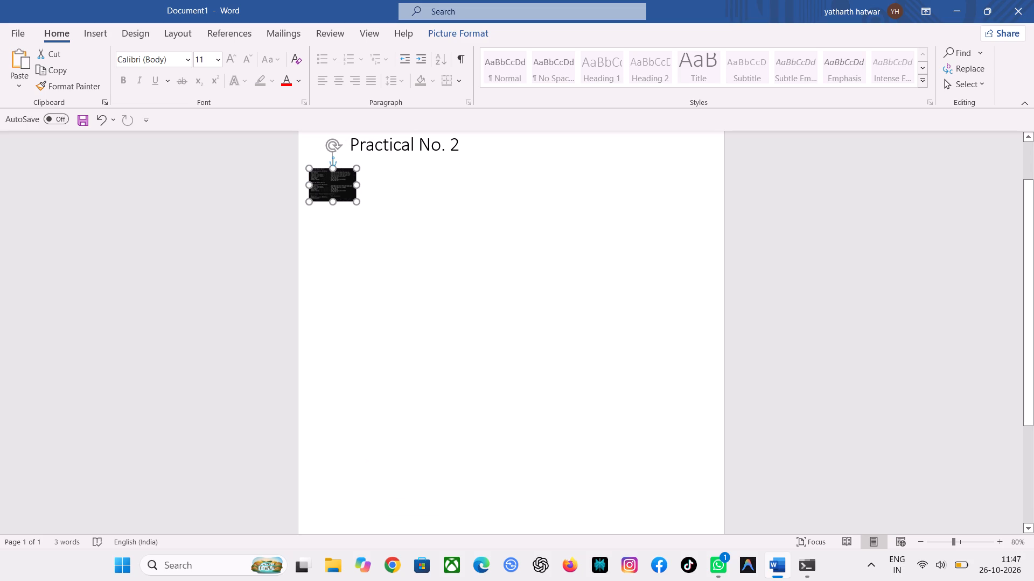
left_click_drag(328, 201, 359, 232)
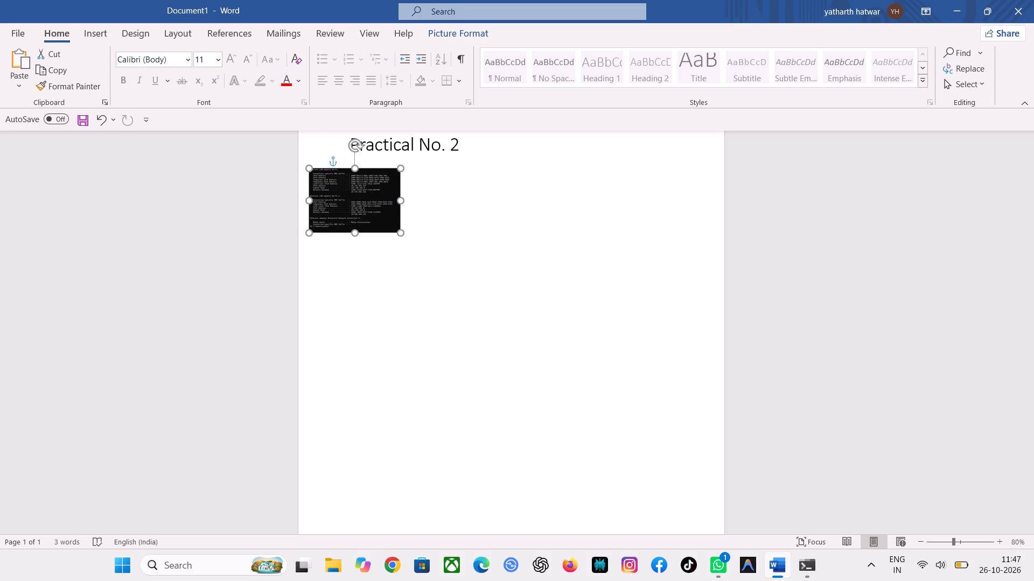
left_click_drag(359, 232, 358, 232)
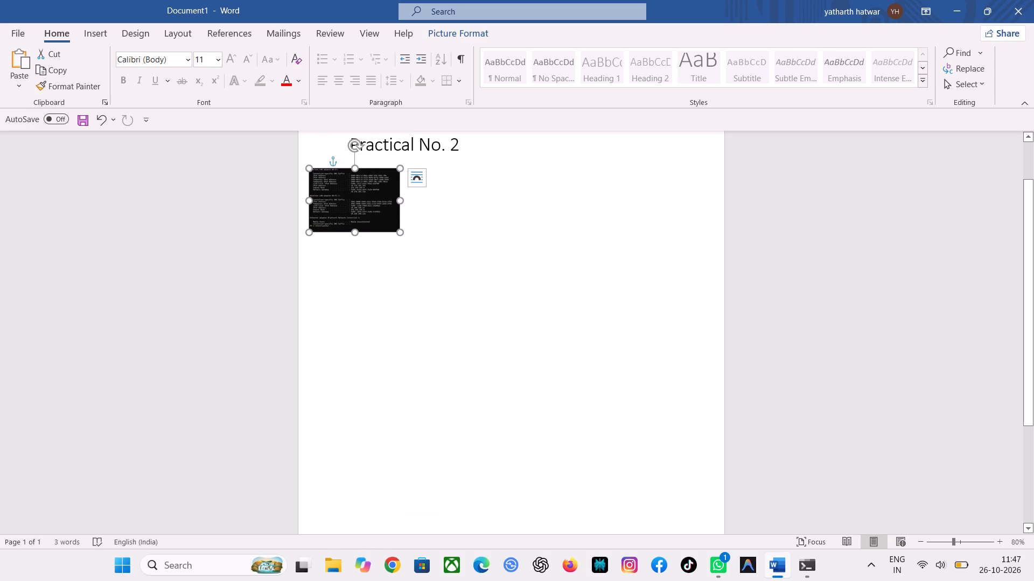
left_click_drag(354, 194, 367, 208)
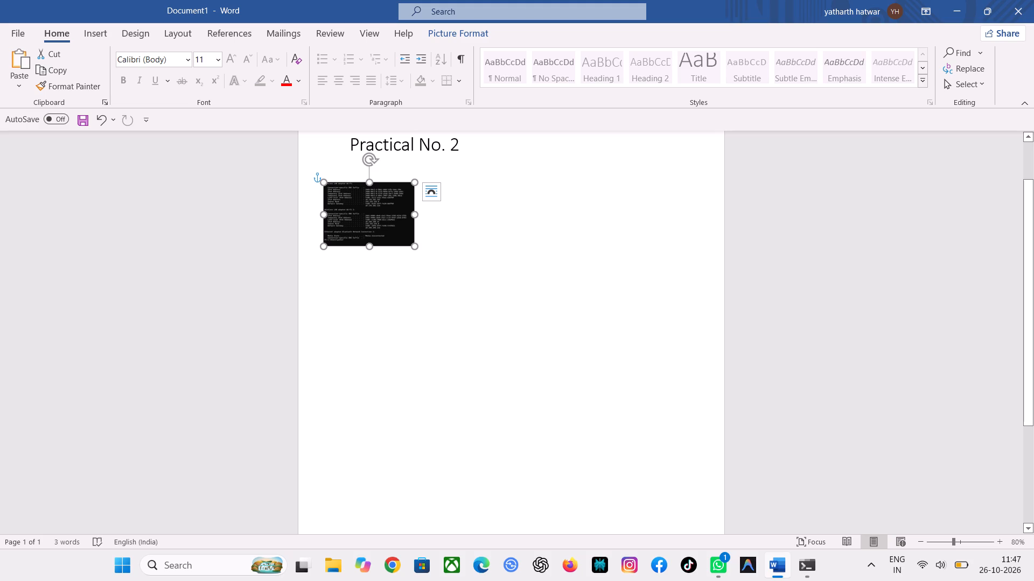
left_click_drag(415, 246, 429, 258)
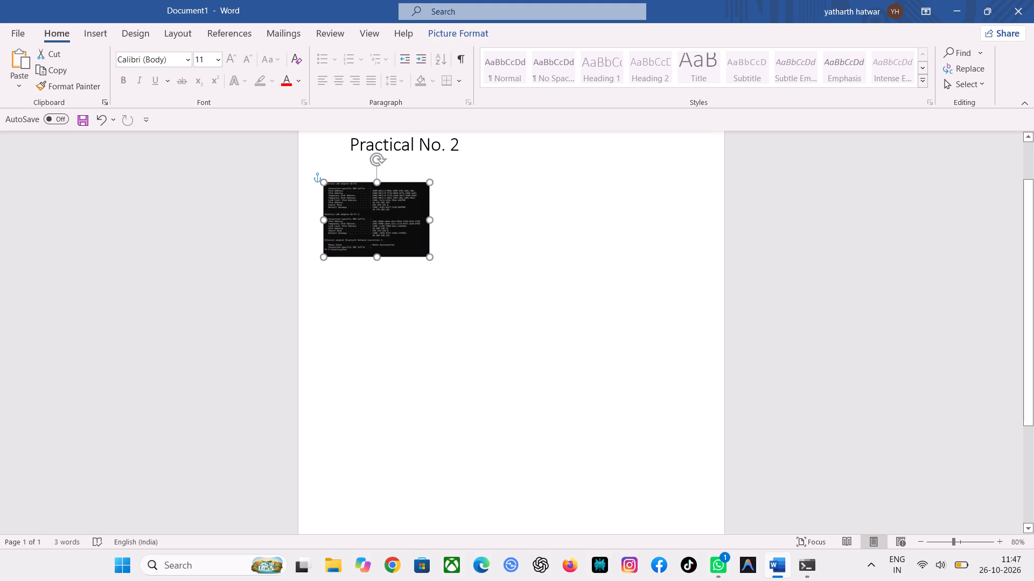
left_click_drag(429, 258, 429, 259)
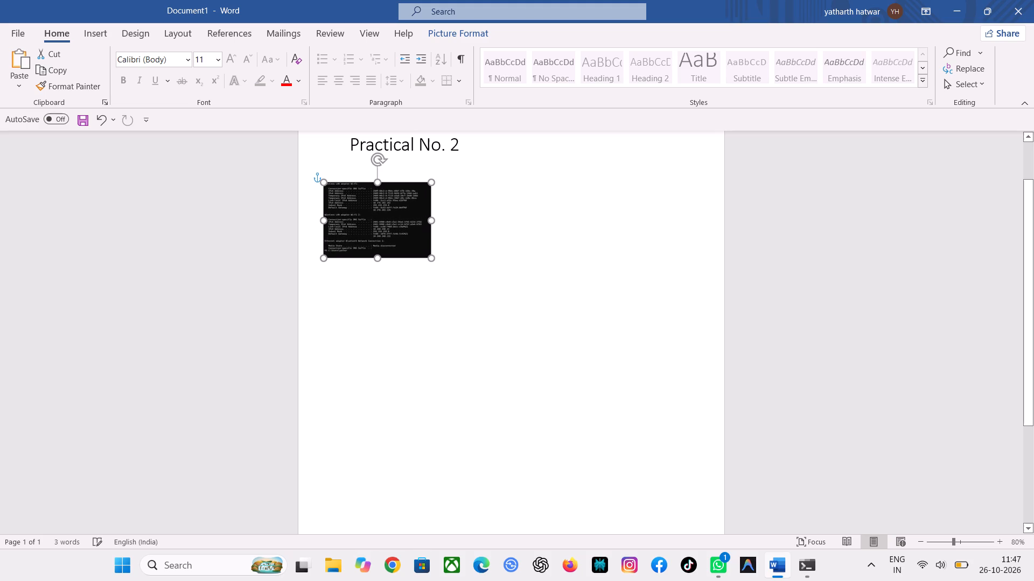
left_click_drag(429, 259, 440, 271)
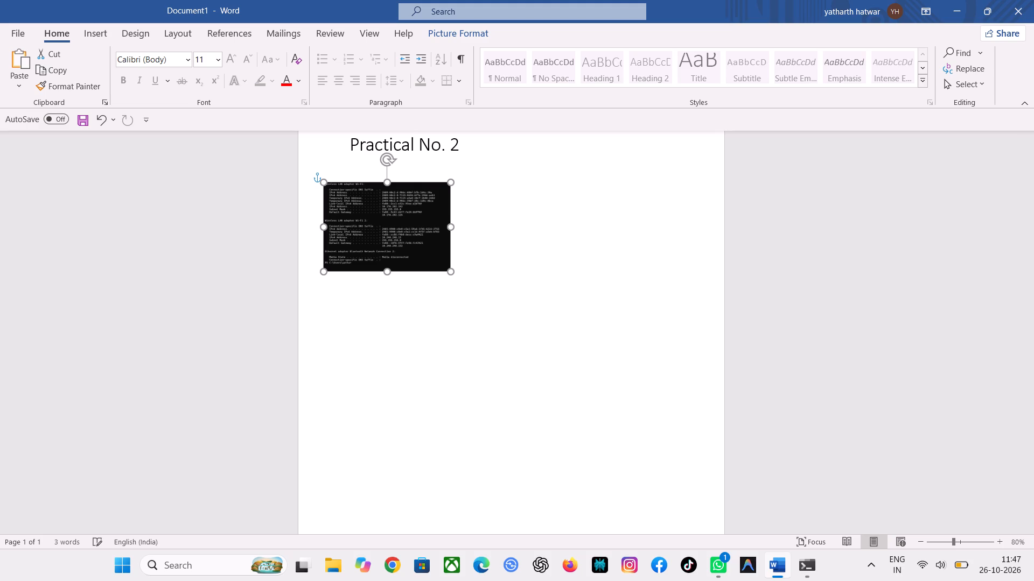
left_click_drag(440, 271, 456, 286)
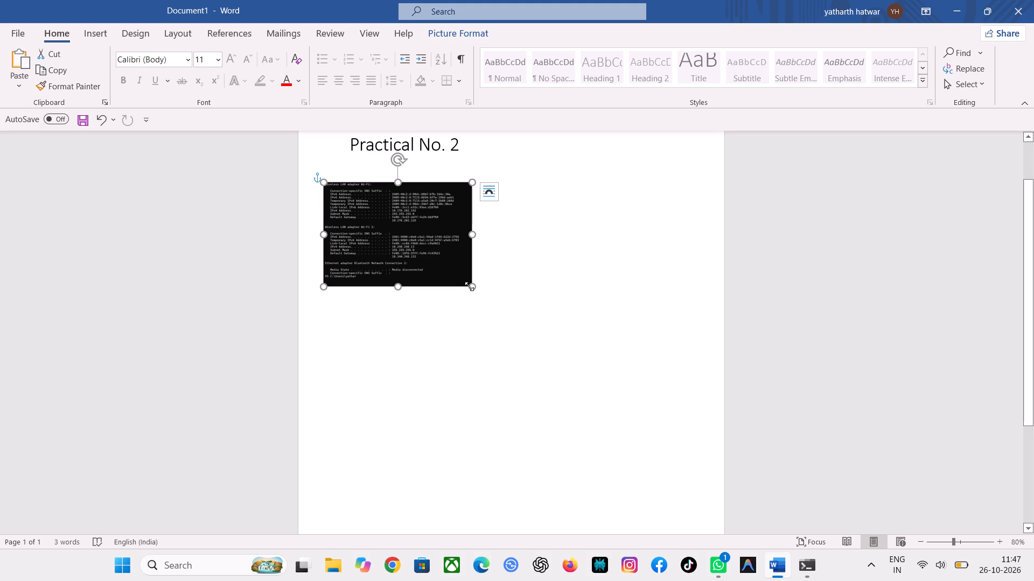
left_click_drag(469, 286, 506, 307)
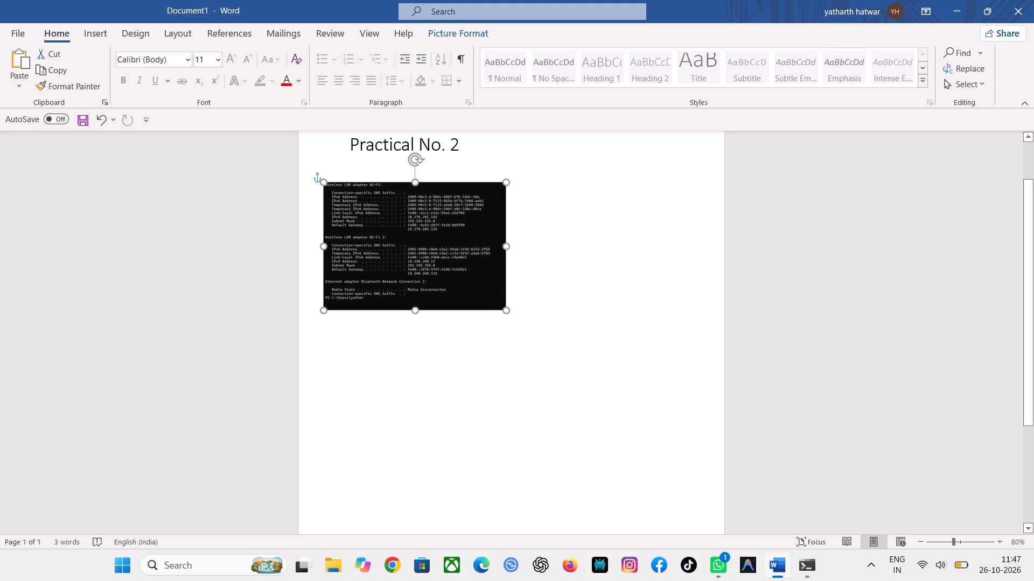
left_click_drag(506, 307, 522, 314)
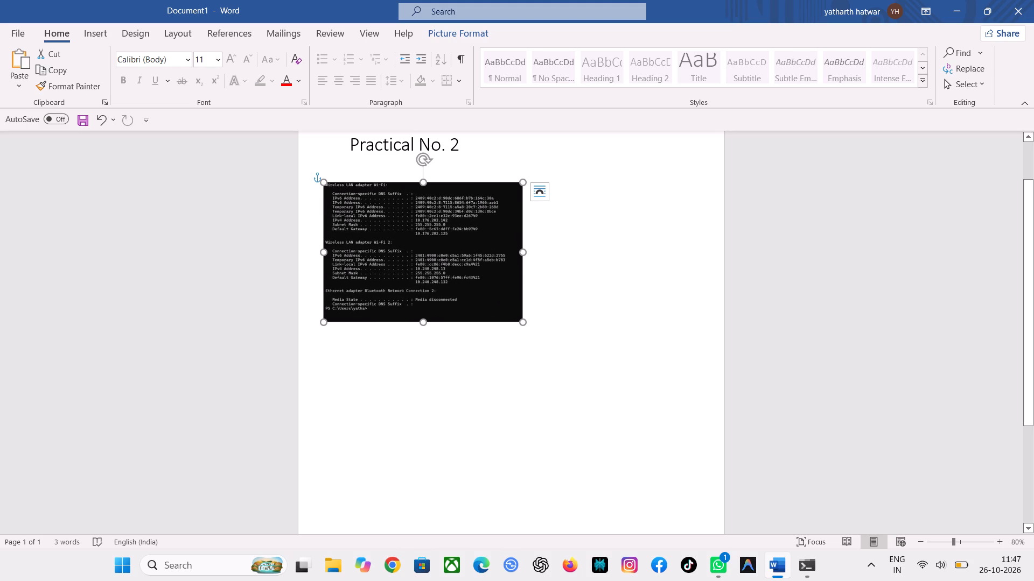
Move the resized screenshot against the page's left edge, directly below the "Practical No. 2" title, and deselect it.
left_click_drag(431, 273, 409, 260)
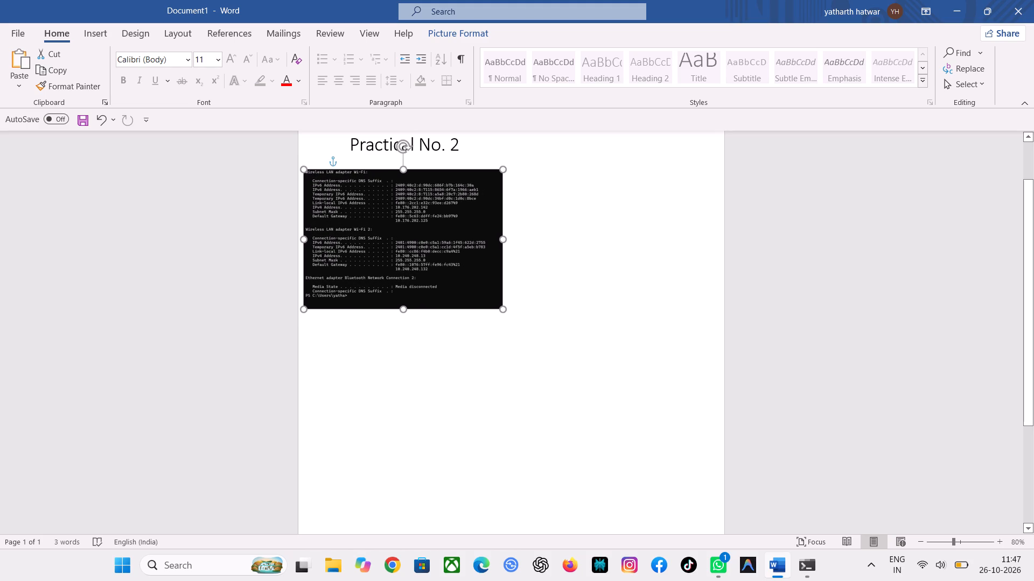
left_click_drag(409, 260, 411, 259)
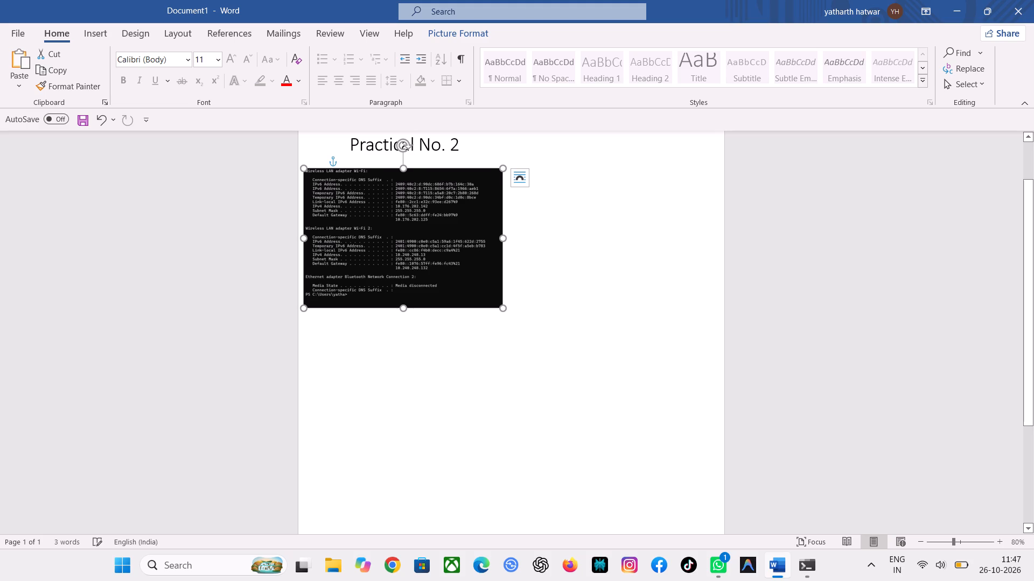
left_click(408, 321)
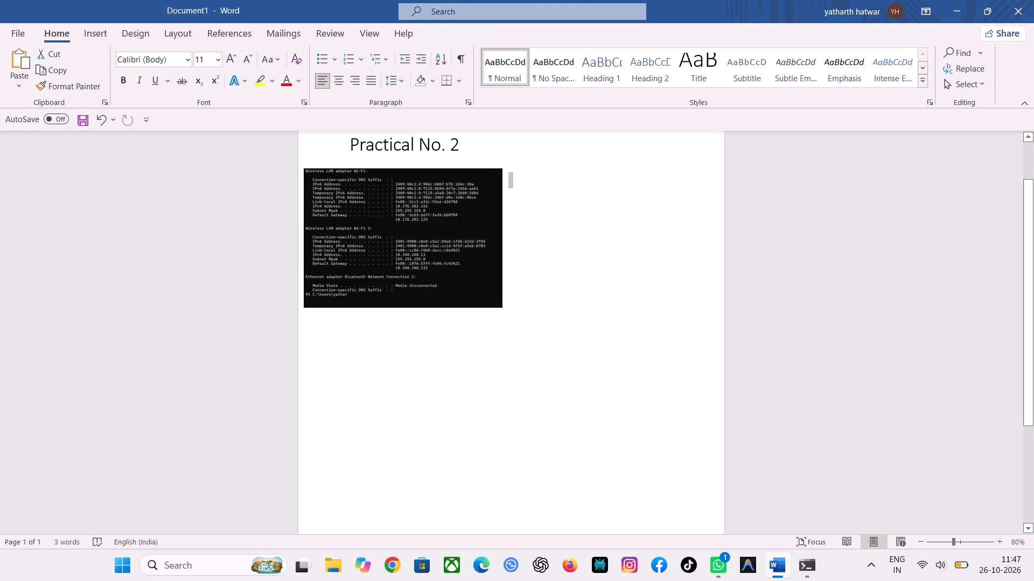
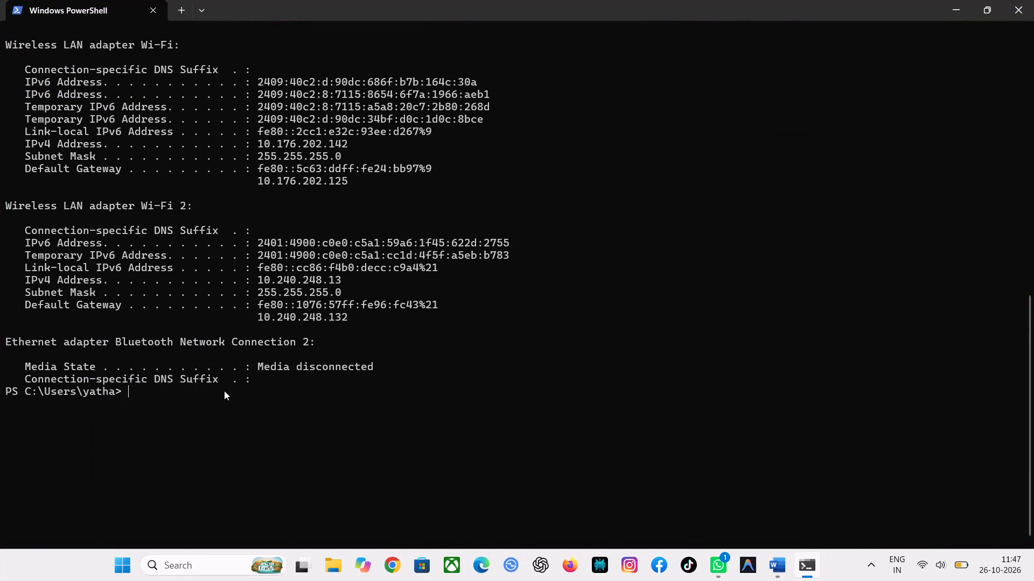
Paste and run the command ping google.com at the PowerShell prompt.
key("ctrl+v")
key("Return")
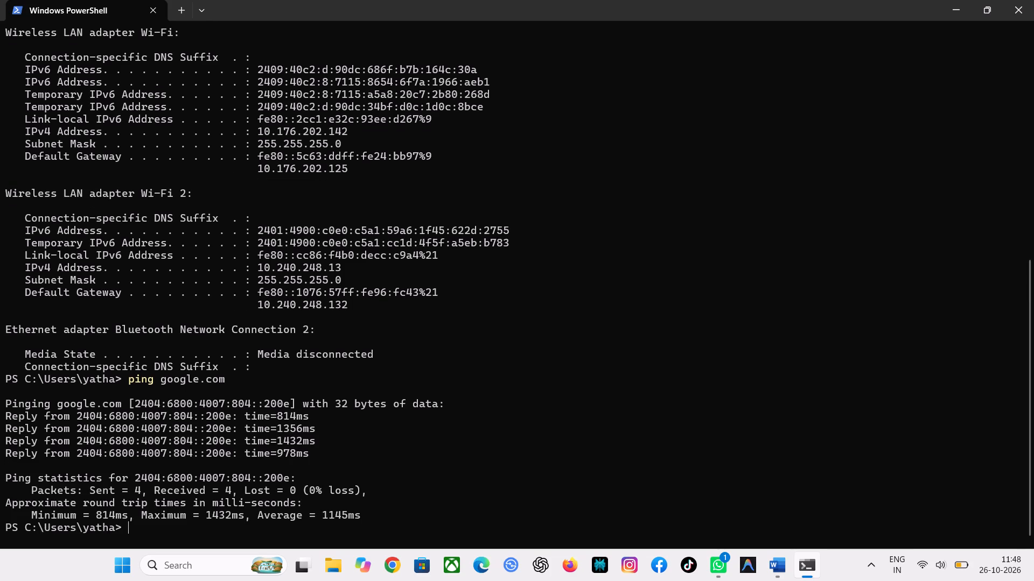
Capture a rectangular screenshot of the ping google.com command and its full output, down to the new prompt line.
scroll(224, 391, "down", 1)
key("Print")
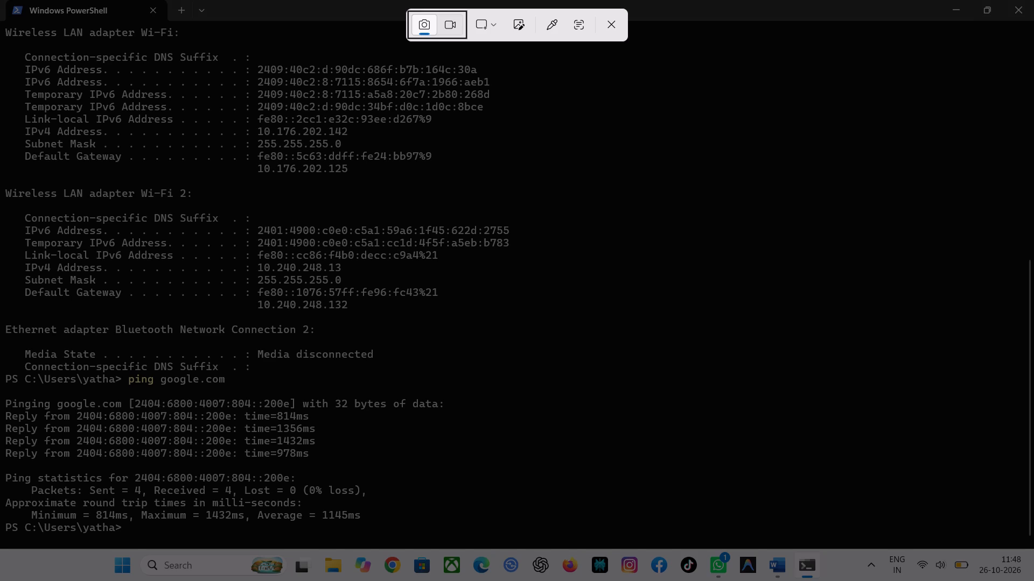
left_click_drag(0, 371, 275, 400)
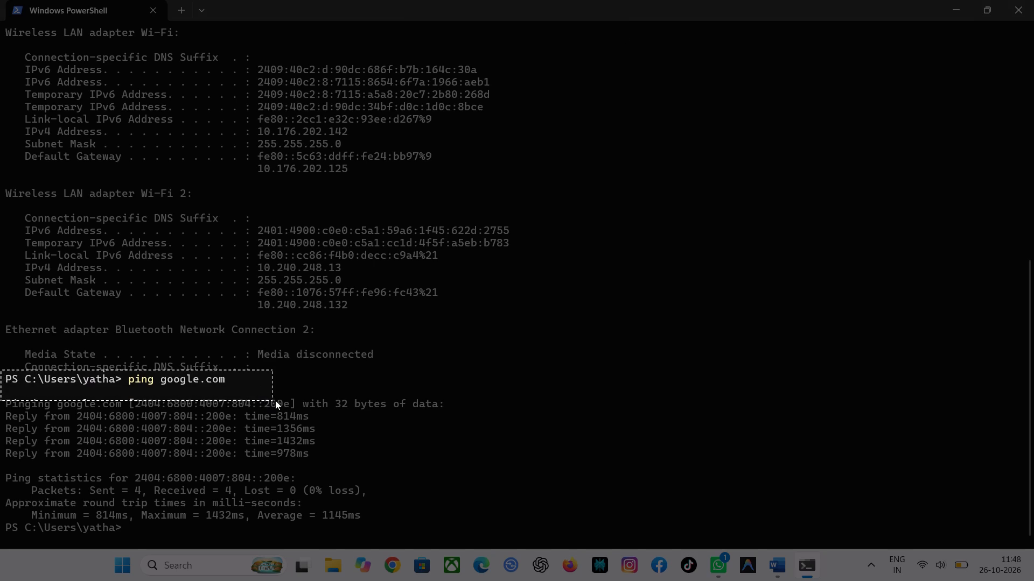
left_click_drag(275, 400, 479, 413)
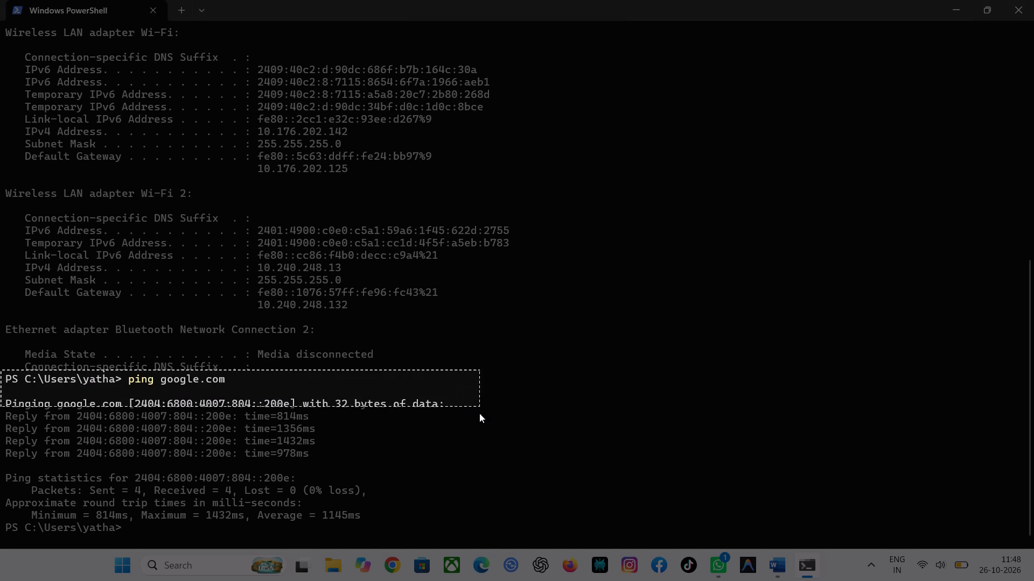
left_click_drag(479, 413, 449, 551)
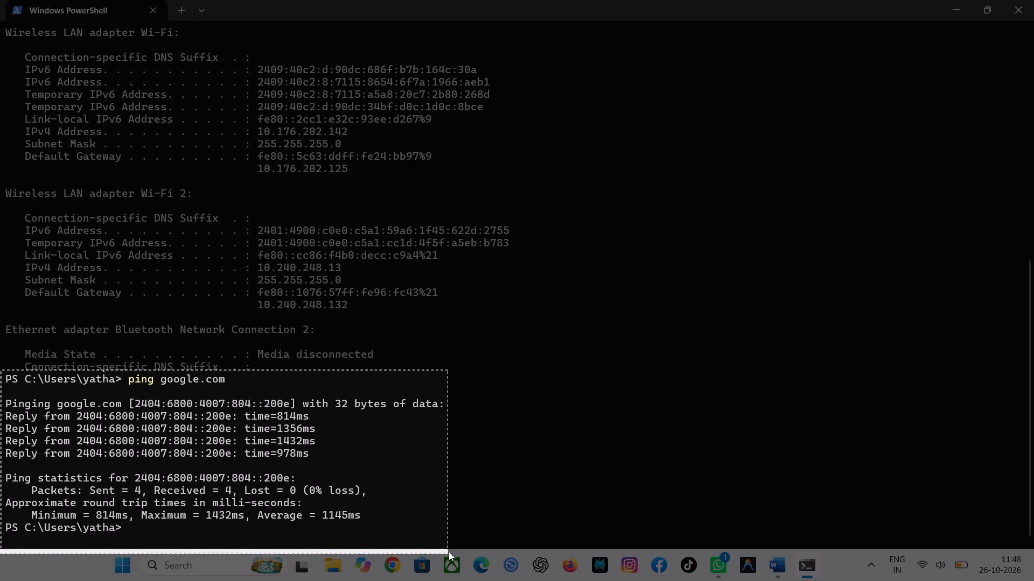
left_click_drag(449, 551, 456, 540)
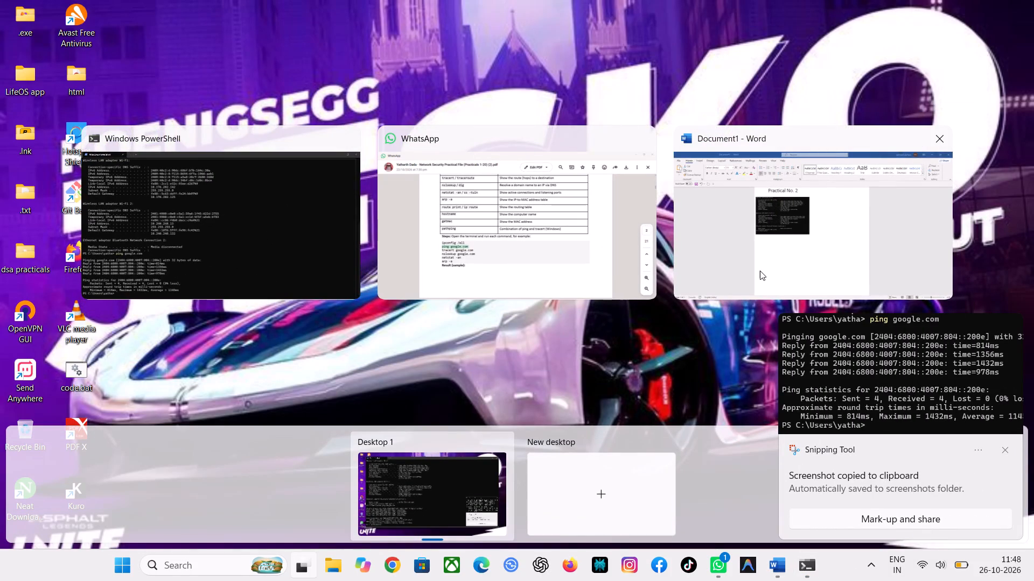
Switch to the Word document and paste the ping screenshot at the text cursor beside the ipconfig screenshot.
left_click(760, 271)
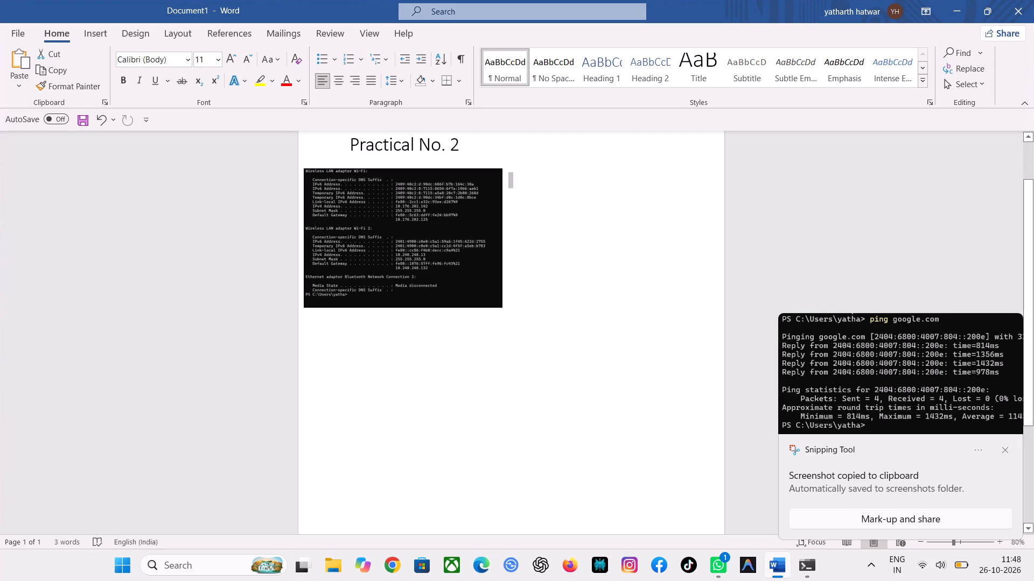
left_click(631, 246)
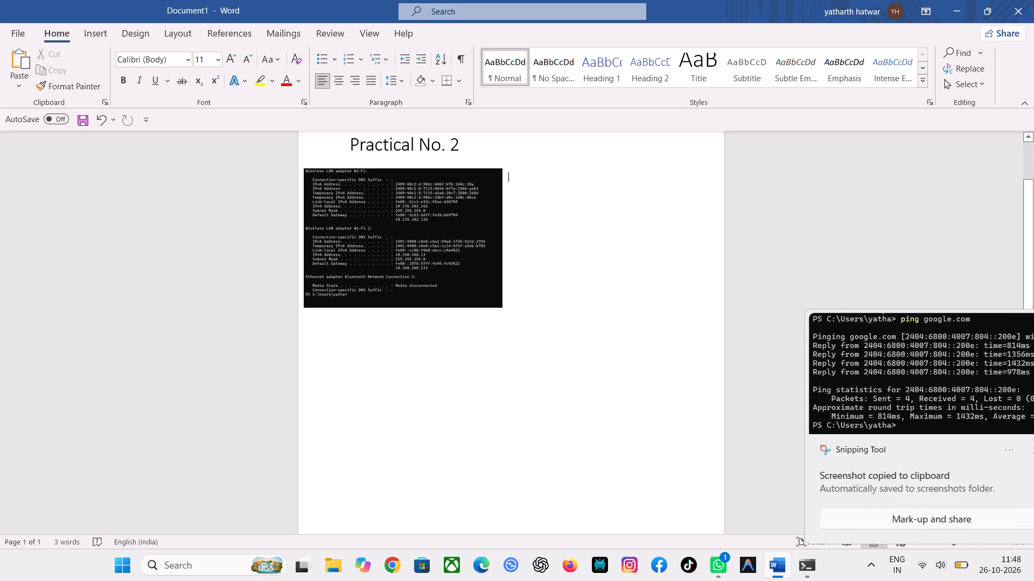
key("ctrl+v")
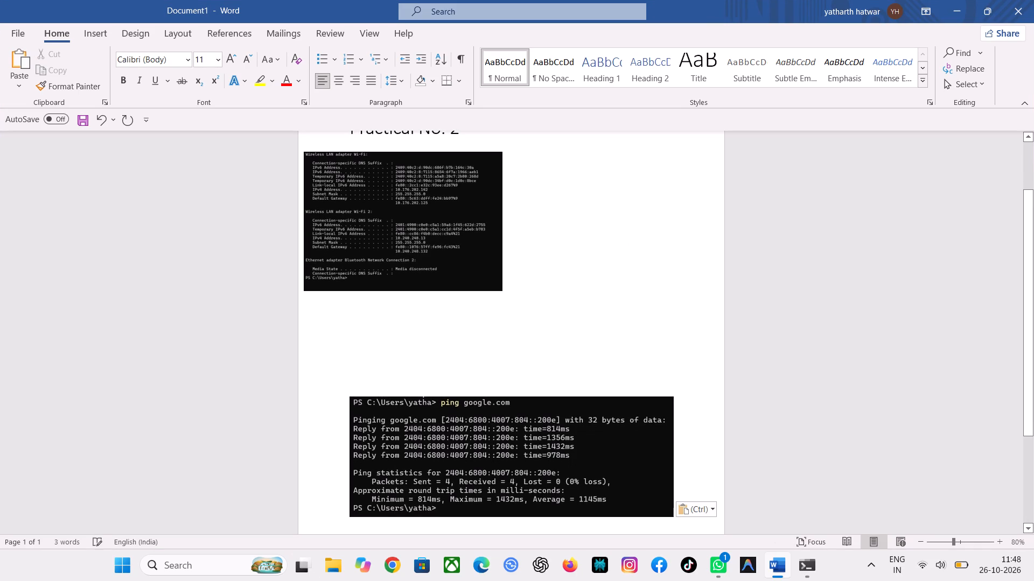
Select the pasted ping google.com screenshot.
left_click(503, 441)
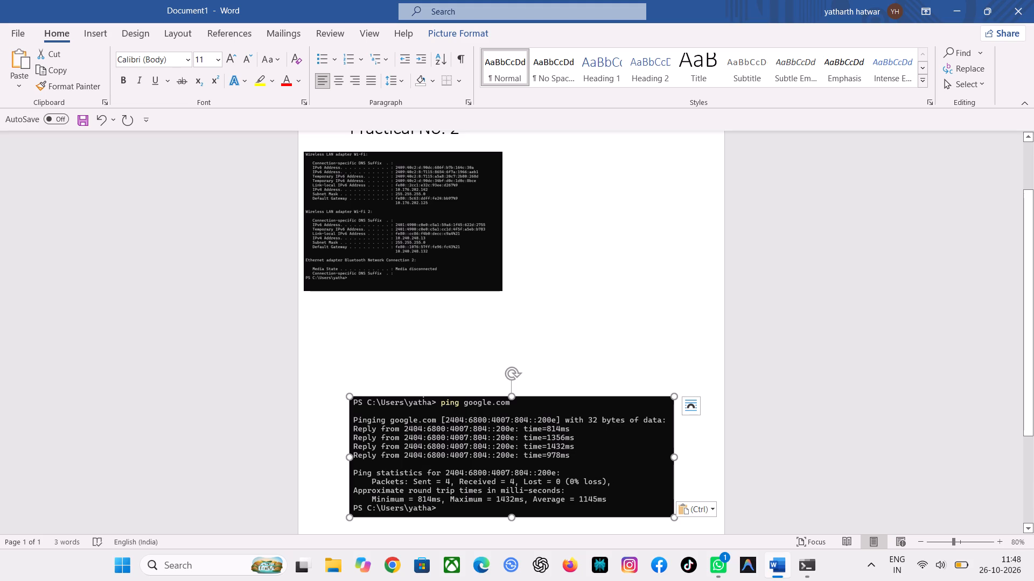
Set the ping screenshot's text wrapping to Tight and shrink it proportionally to slightly narrower than the ipconfig screenshot.
left_click(689, 408)
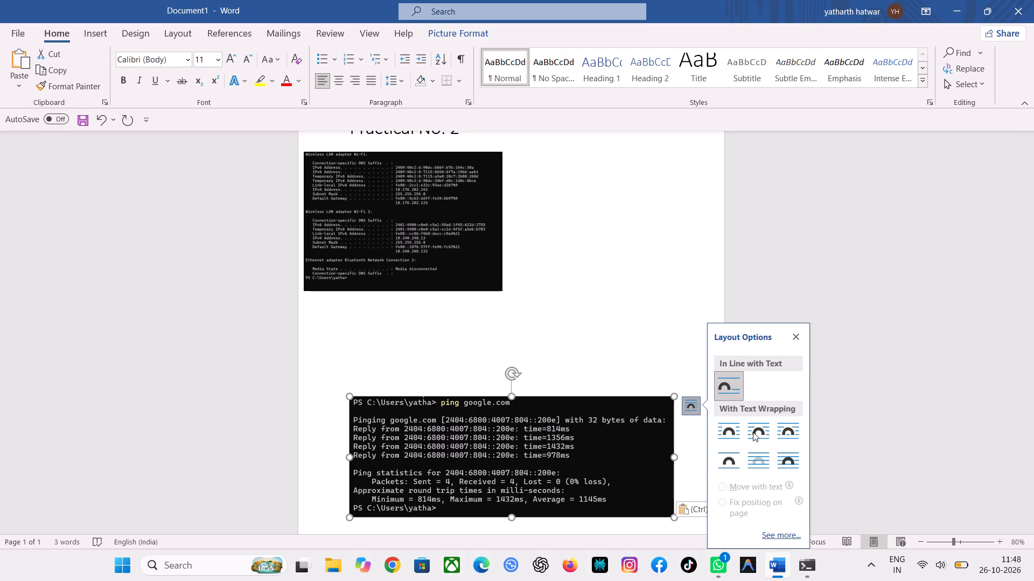
left_click(752, 434)
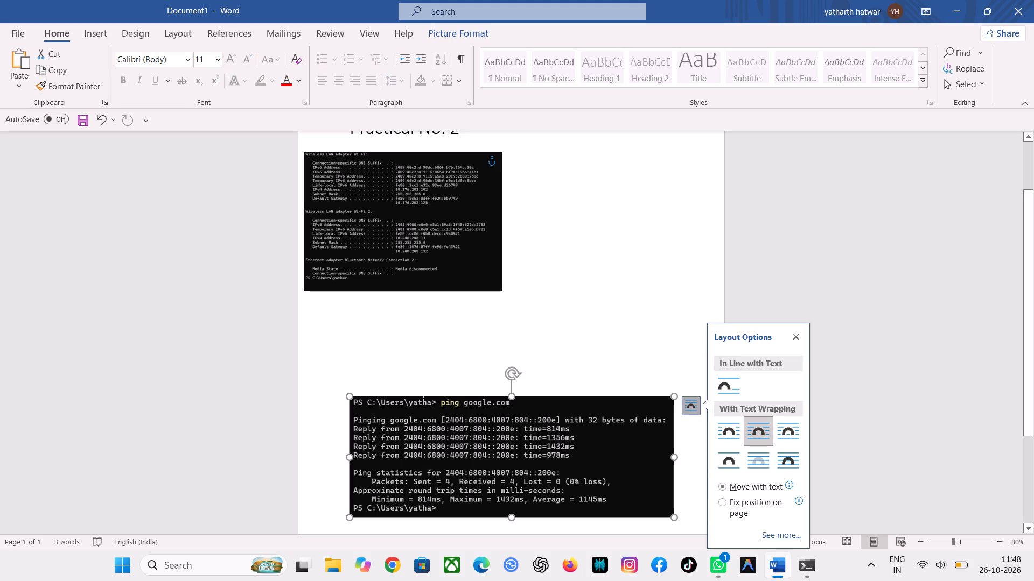
left_click_drag(676, 519, 655, 504)
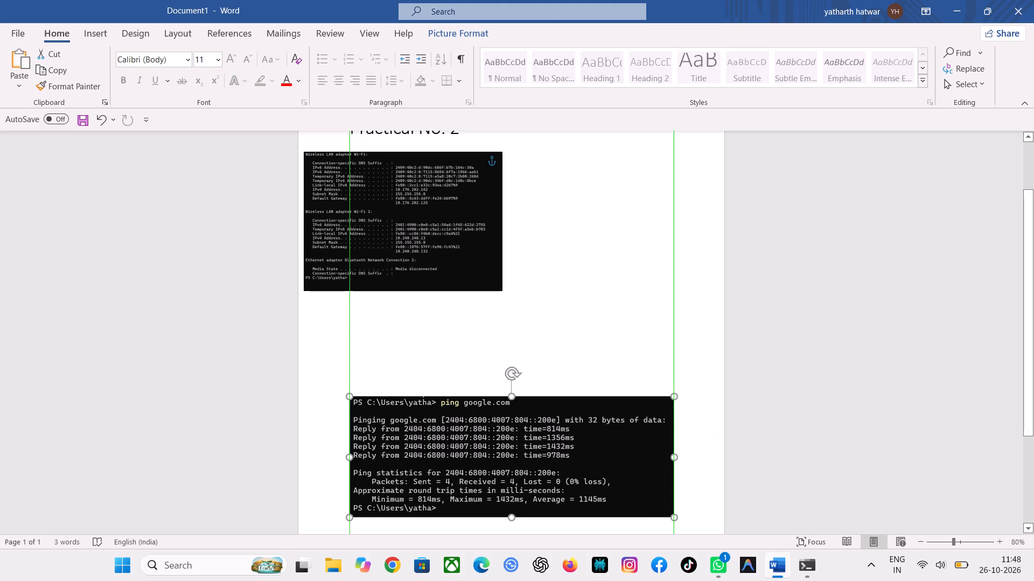
left_click_drag(655, 504, 581, 478)
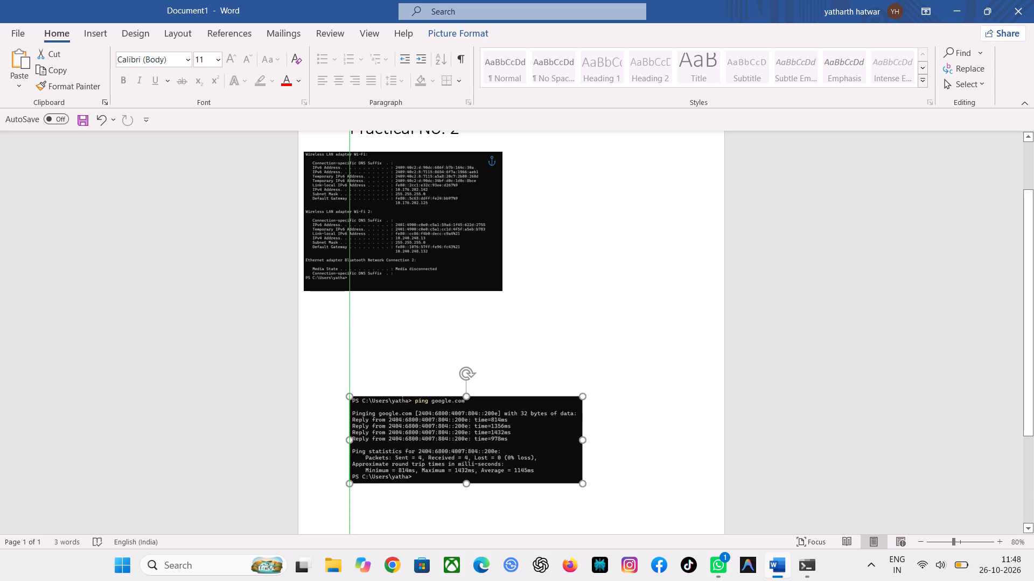
left_click_drag(581, 478, 536, 466)
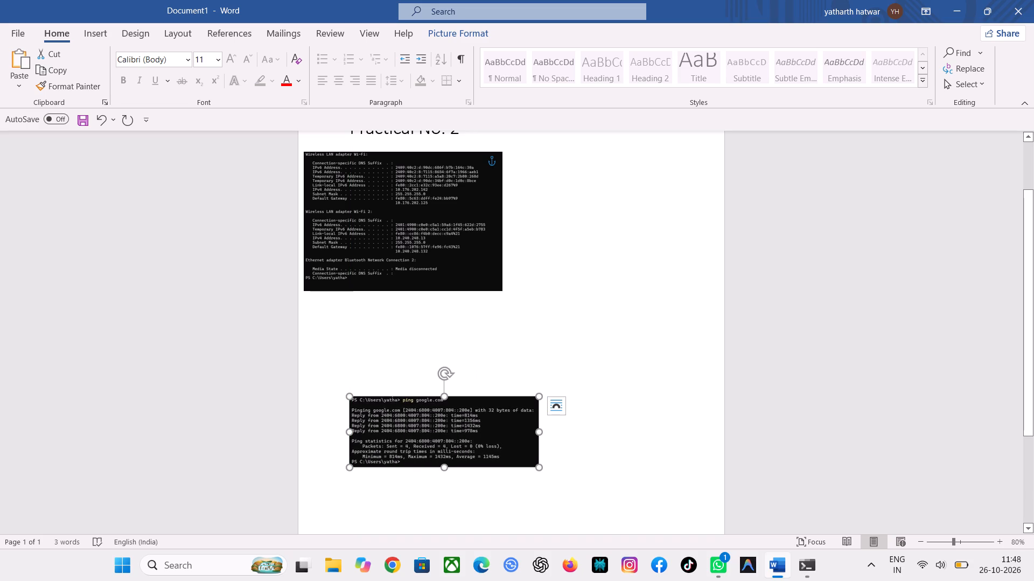
Move the ping google.com screenshot into the empty space right of the ipconfig screenshot, roughly aligning their top edges, and deselect it.
left_click_drag(420, 443, 596, 224)
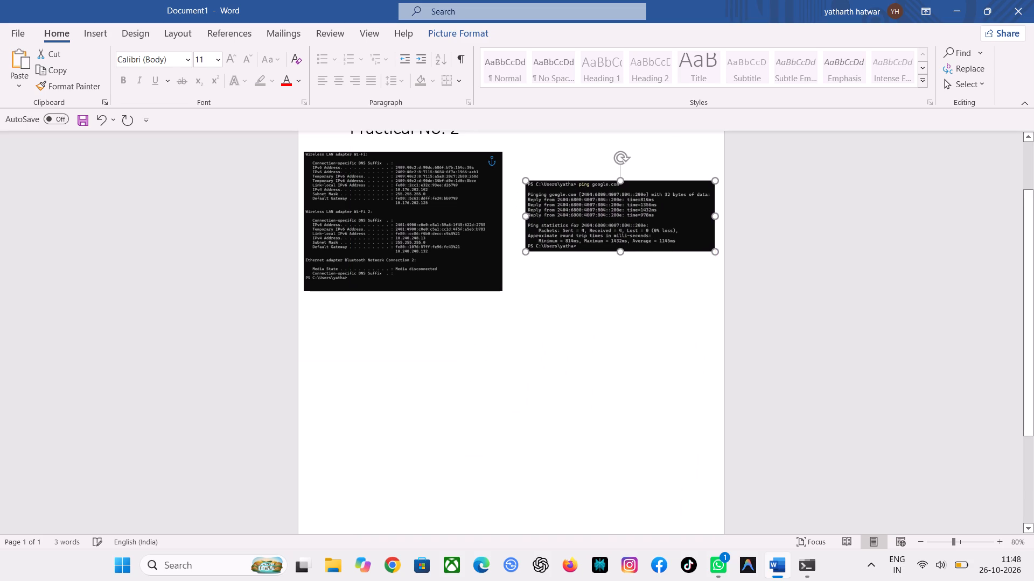
left_click_drag(596, 224, 589, 190)
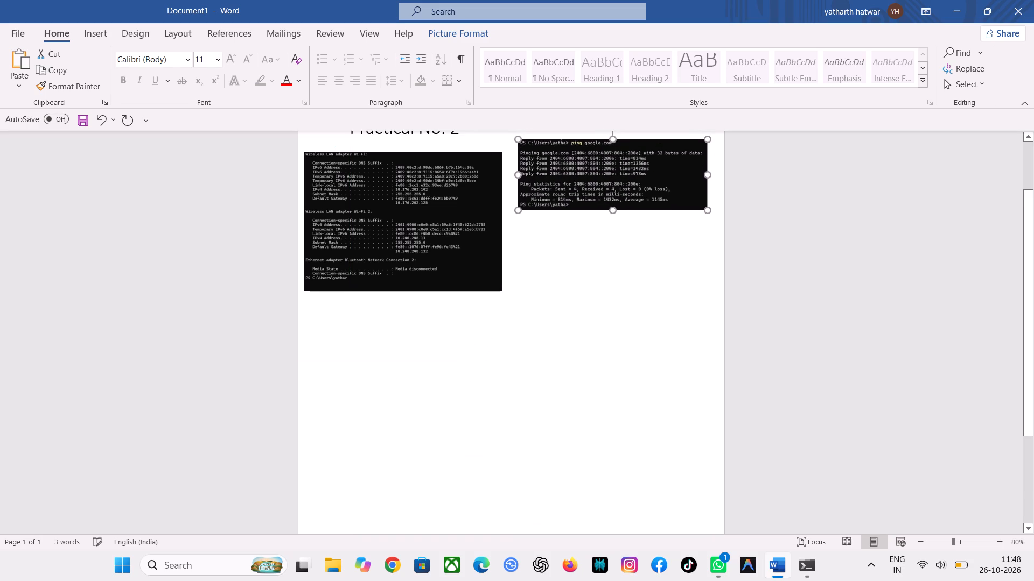
left_click_drag(589, 190, 585, 202)
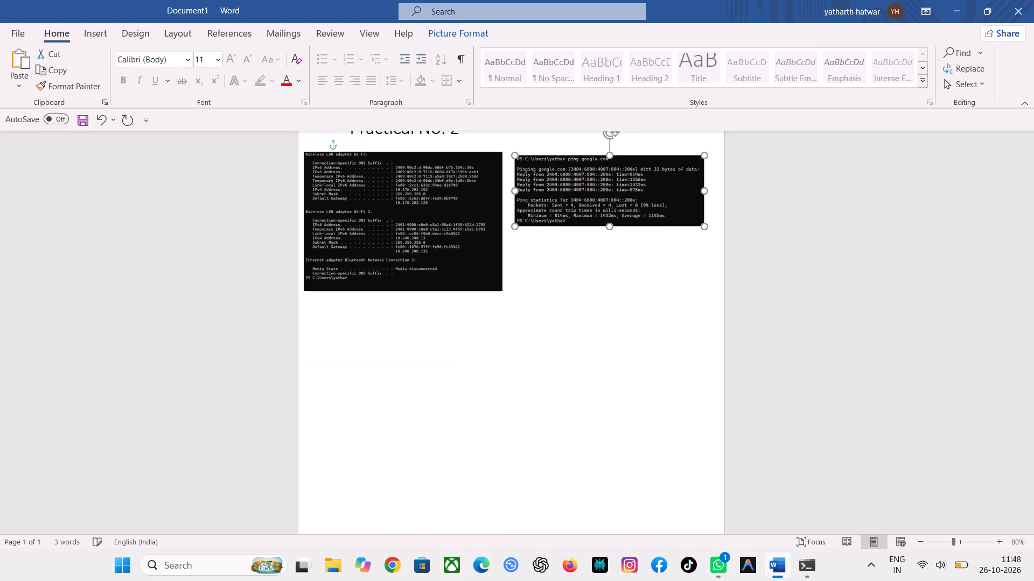
left_click_drag(585, 202, 586, 202)
left_click(575, 299)
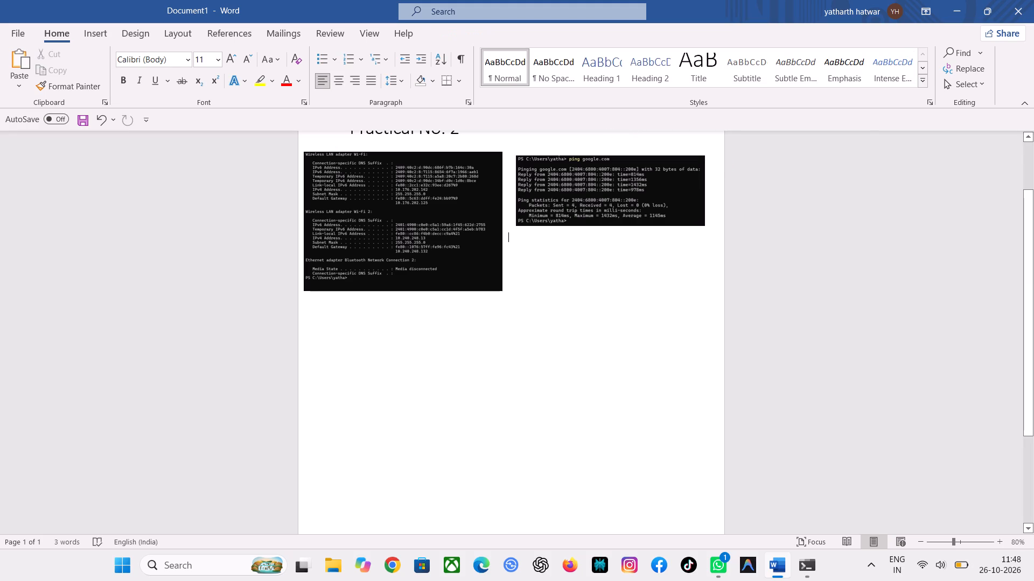
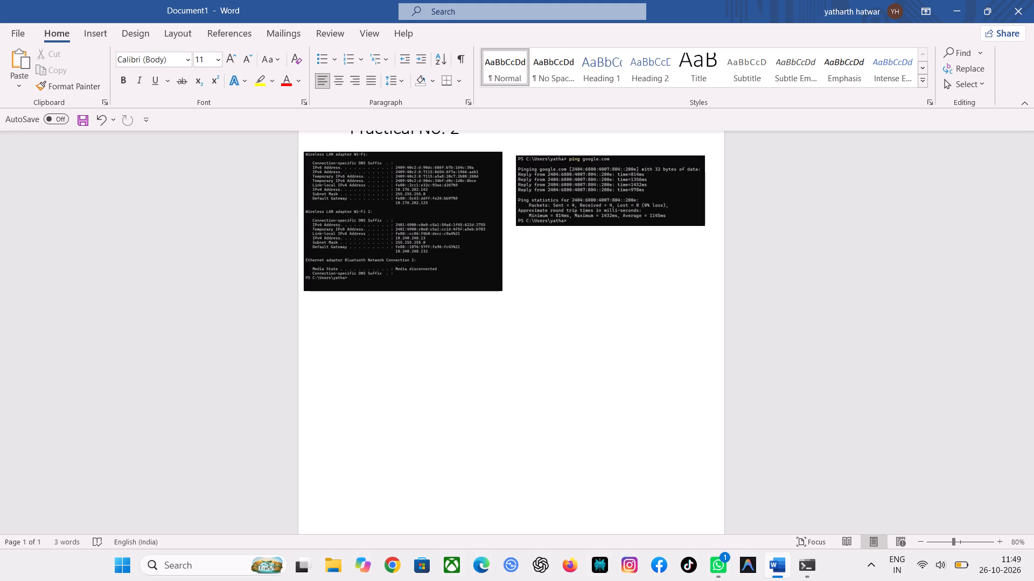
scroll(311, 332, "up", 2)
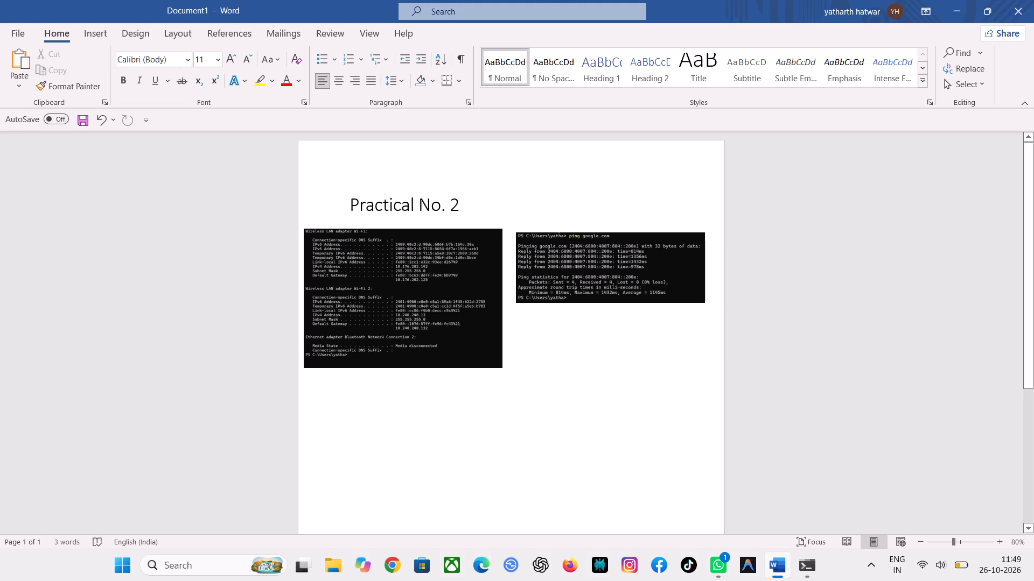
Move the ping google.com screenshot below the ipconfig screenshot, roughly in line with its left edge.
left_click_drag(571, 276, 499, 456)
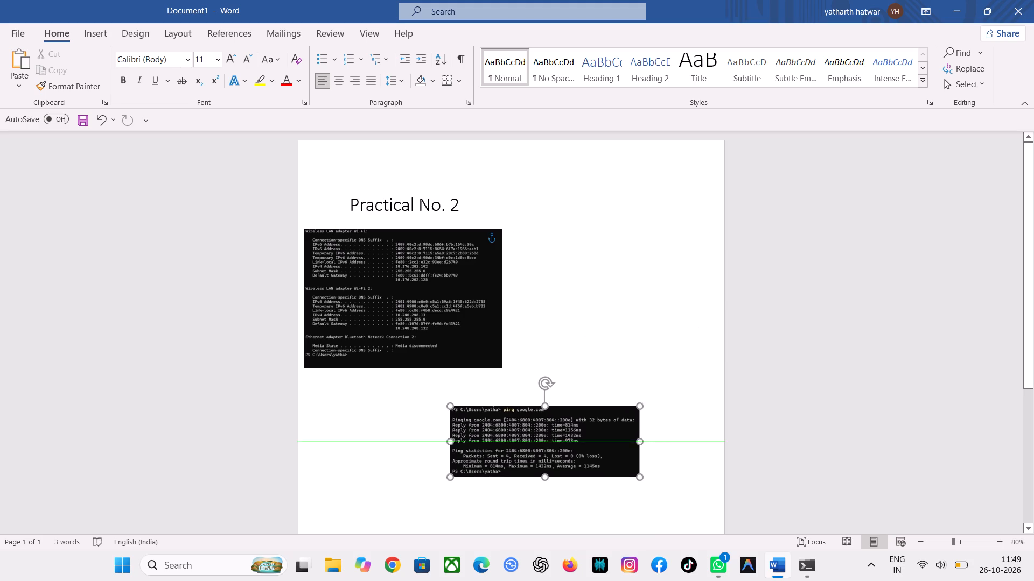
left_click_drag(499, 456, 364, 479)
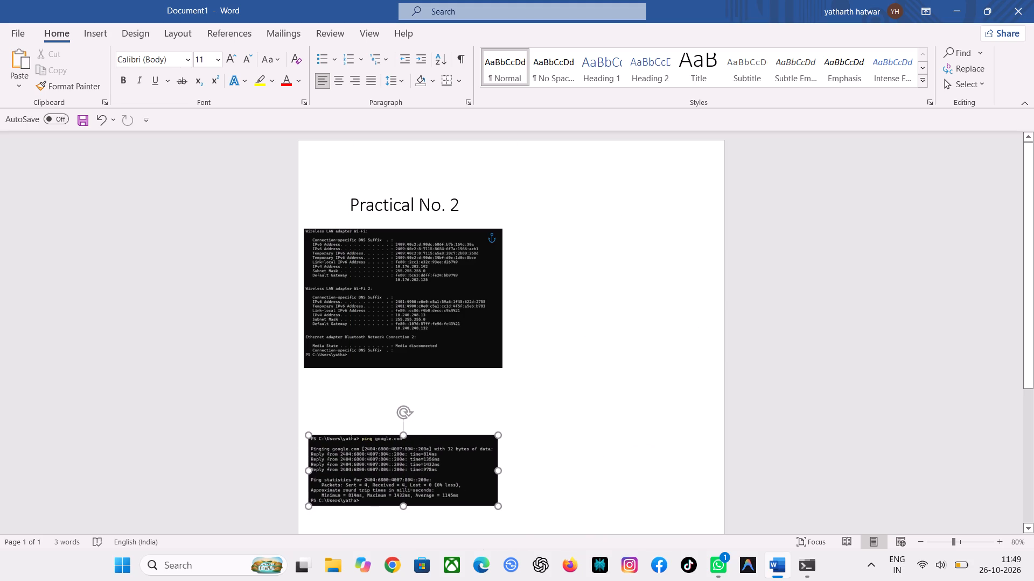
left_click_drag(364, 479, 363, 478)
Move the ipconfig screenshot down slightly to free a blank line beneath the Practical No. 2 title.
left_click_drag(373, 309, 375, 347)
Enter 1 on the blank line under the Practical No. 2 title and apply the Title style.
left_click(318, 240)
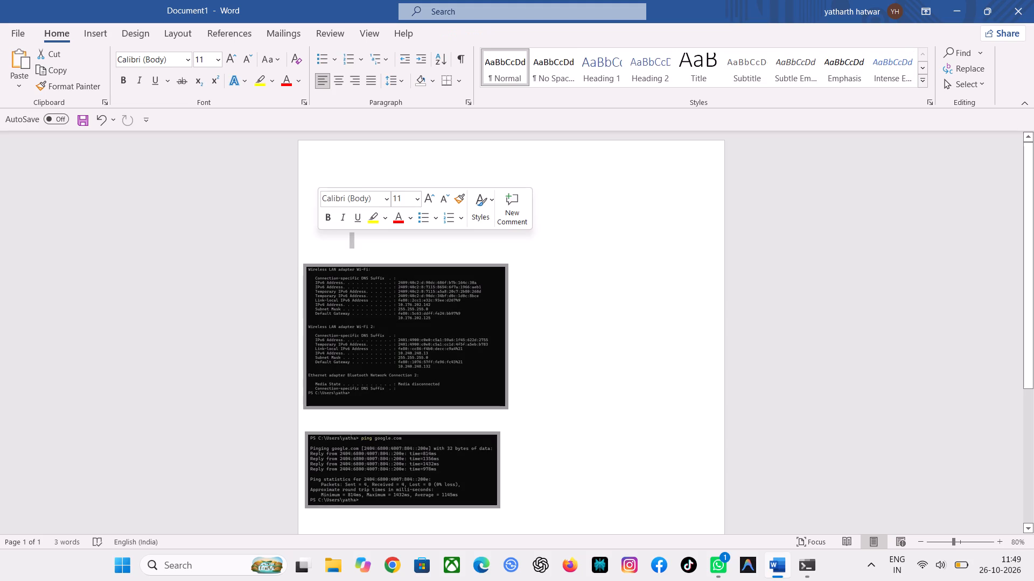
left_click(318, 240)
left_click(312, 236)
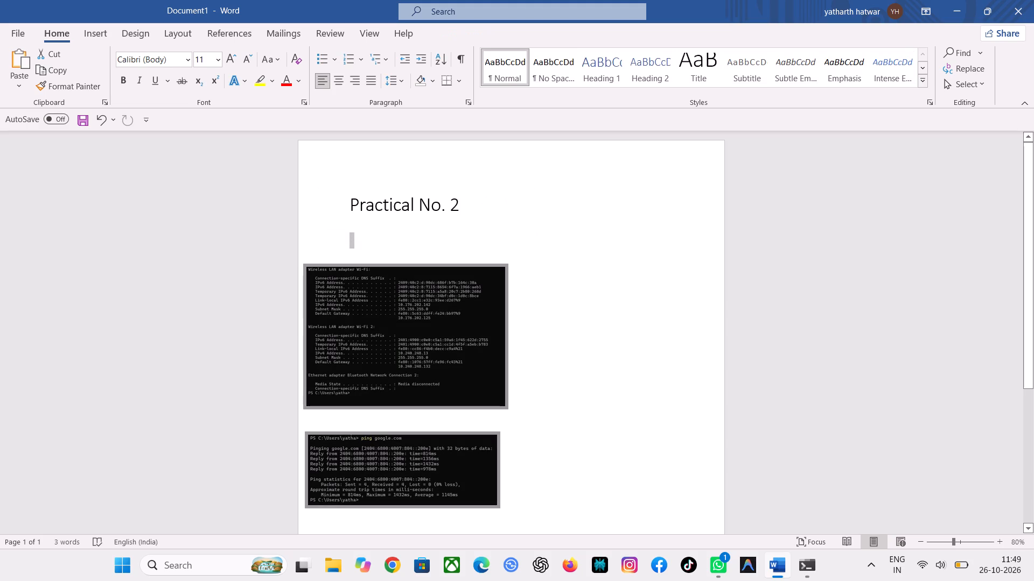
left_click(353, 235)
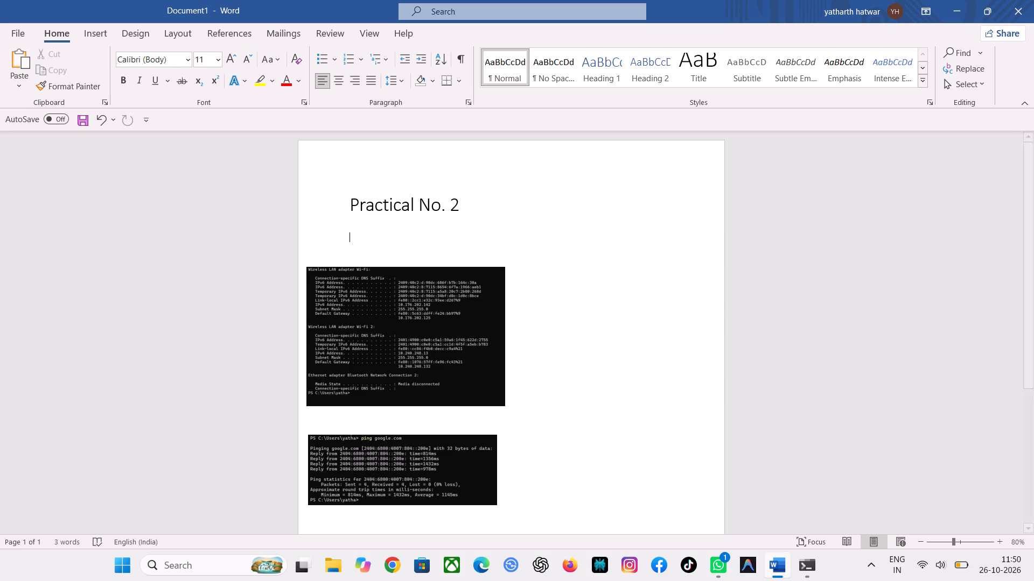
key("1")
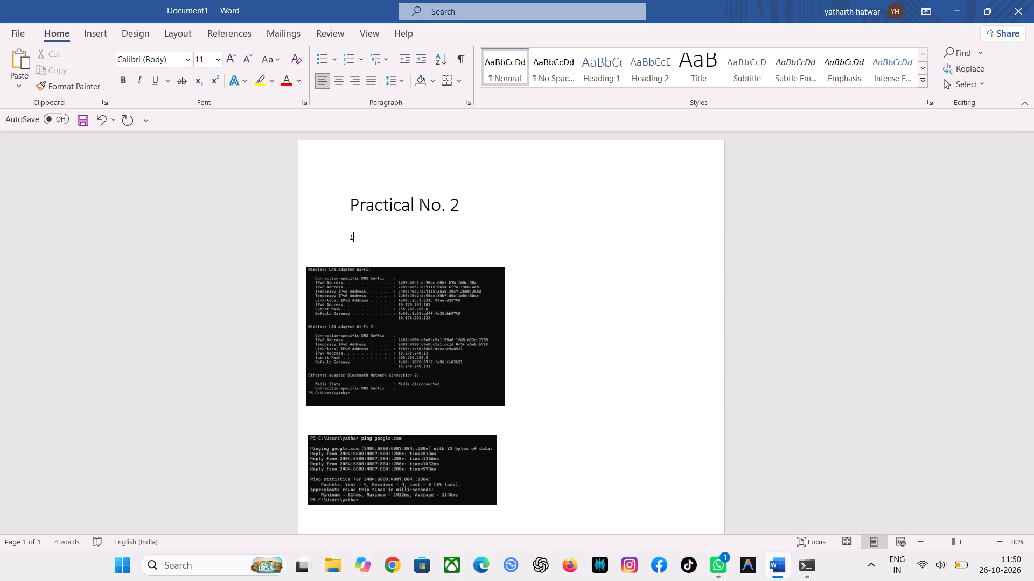
left_click(683, 56)
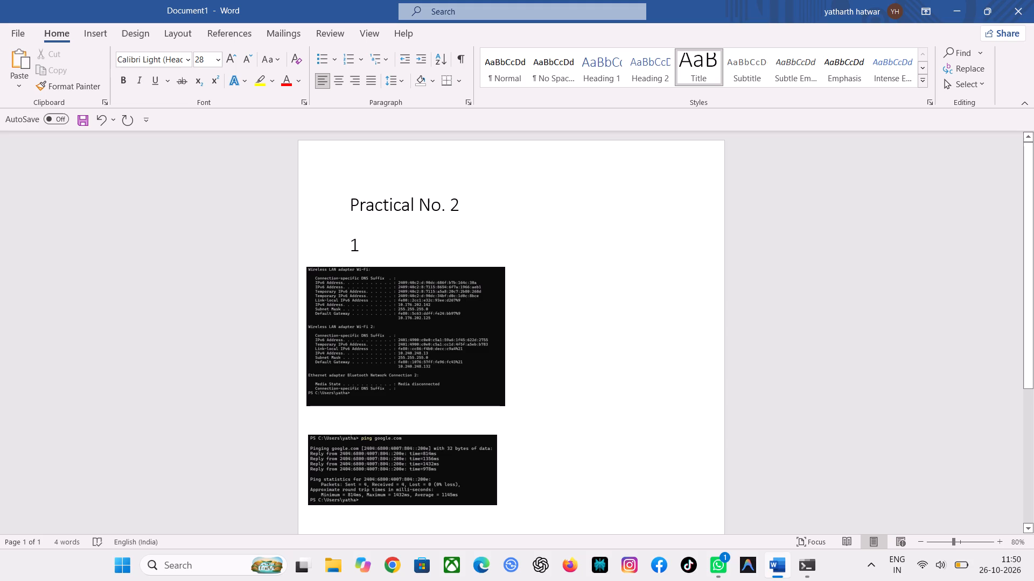
Turn the 1 into a numbered list item "1." and complete the heading with the text "ipconfig :-".
key("space")
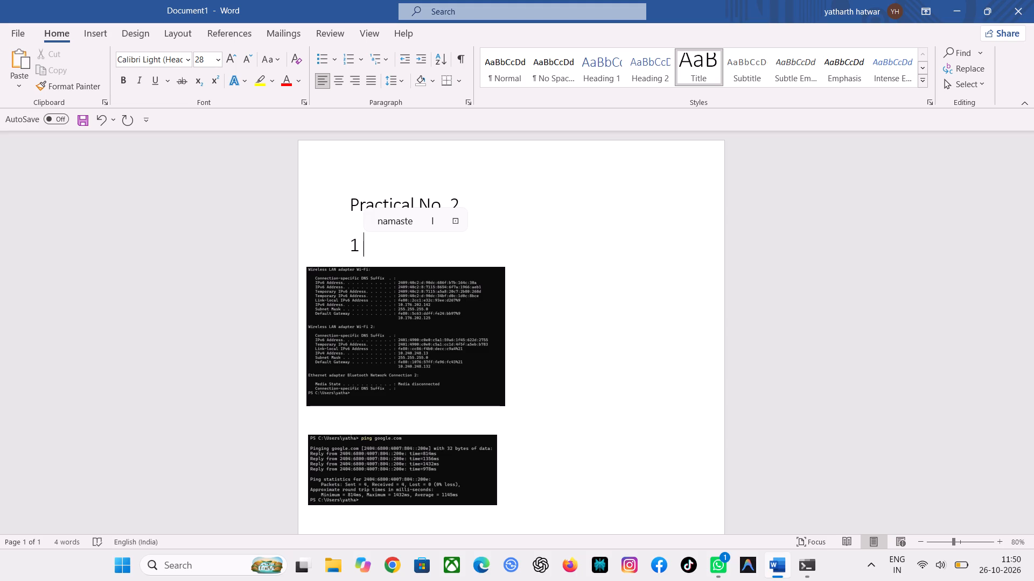
type("ip")
key("BackSpace")
key("BackSpace")
type("IP")
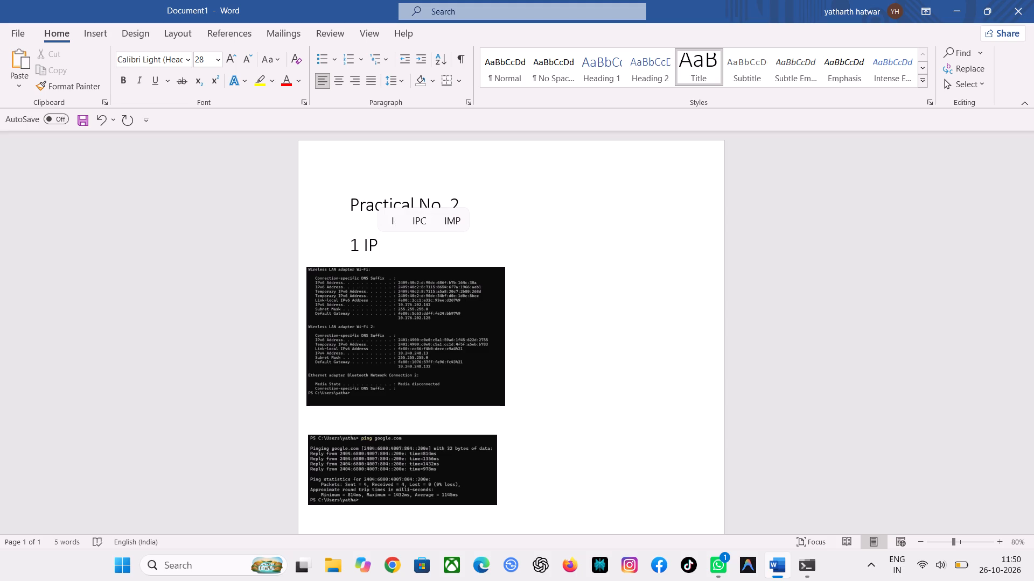
key("BackSpace")
key("BackSpace")
key("BackSpace")
type(".")
key("space")
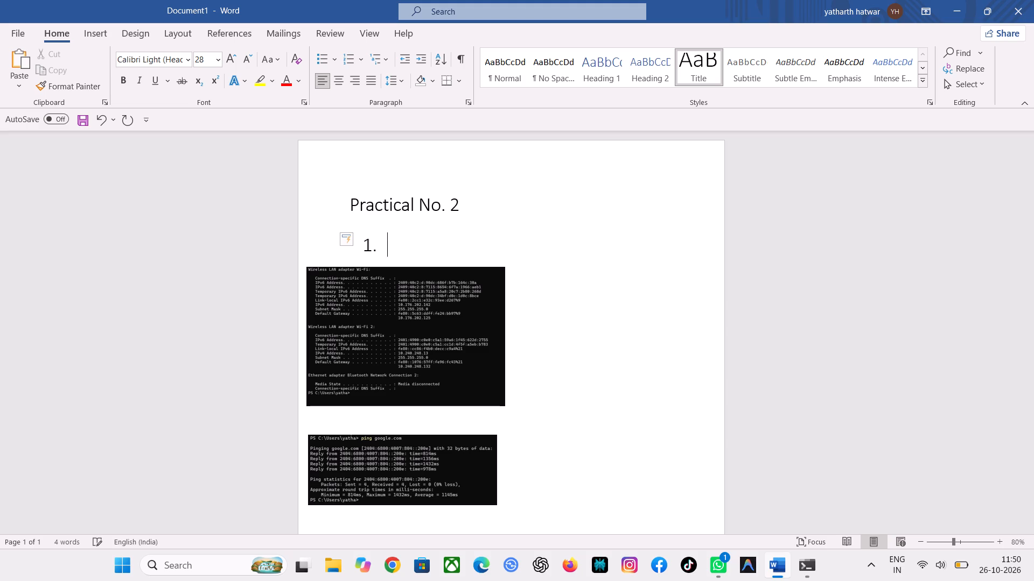
type("ip")
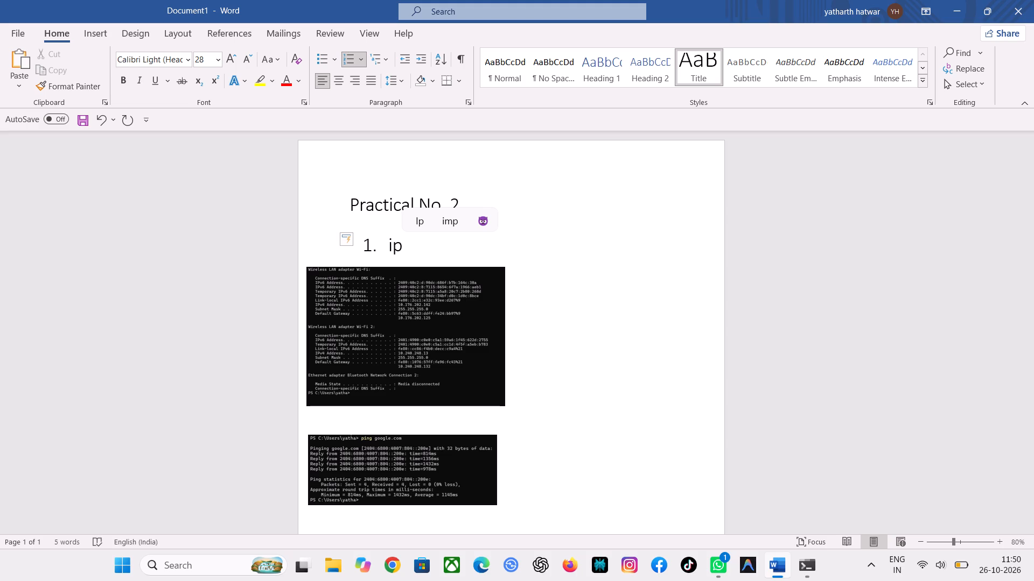
type("config")
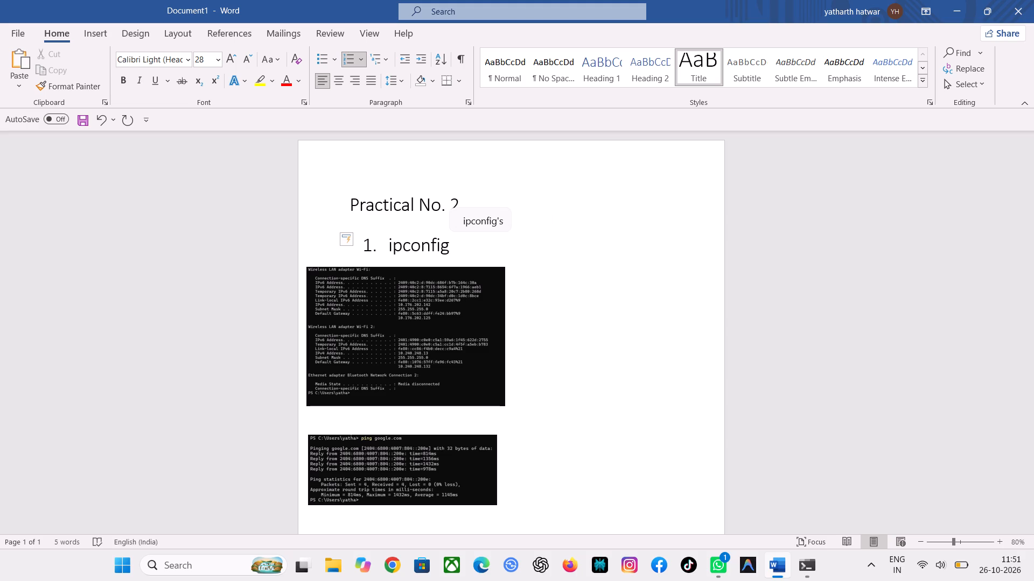
key("space")
key("equal")
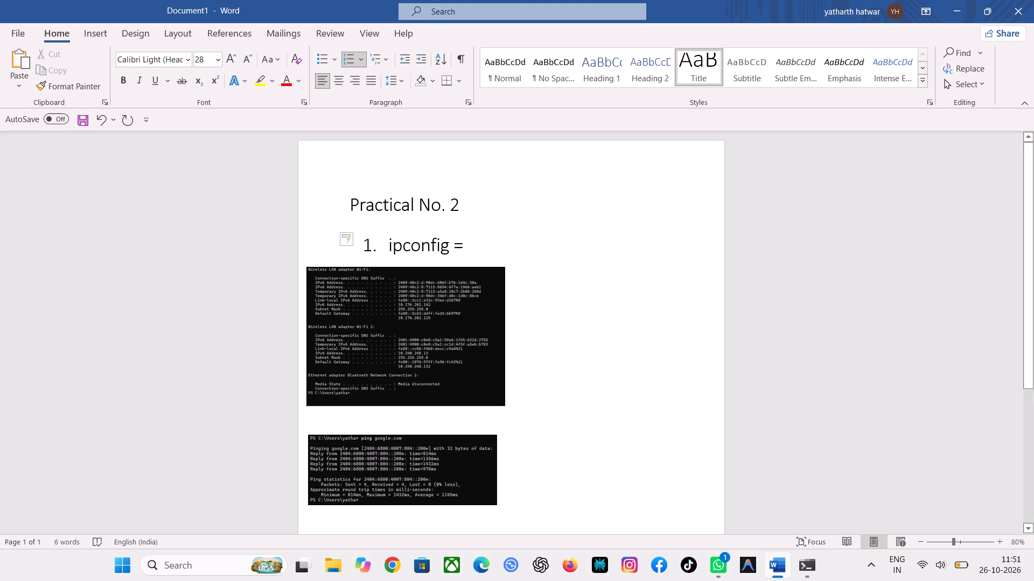
key("BackSpace")
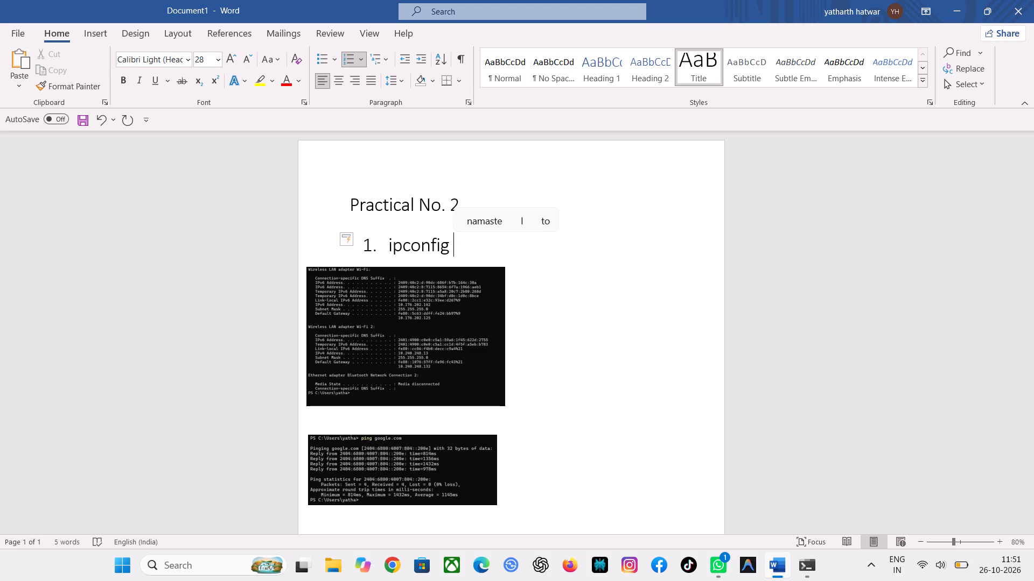
key("shift+colon")
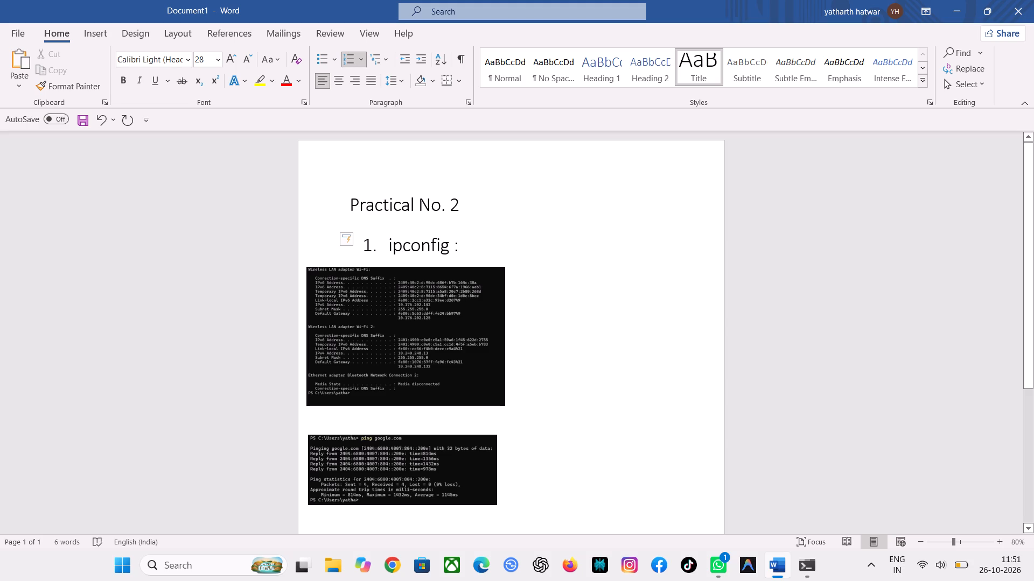
key("minus")
left_click(544, 292)
Move the ipconfig screenshot to the right half of the page, just below the "ipconfig :-" heading.
left_click_drag(369, 307, 428, 308)
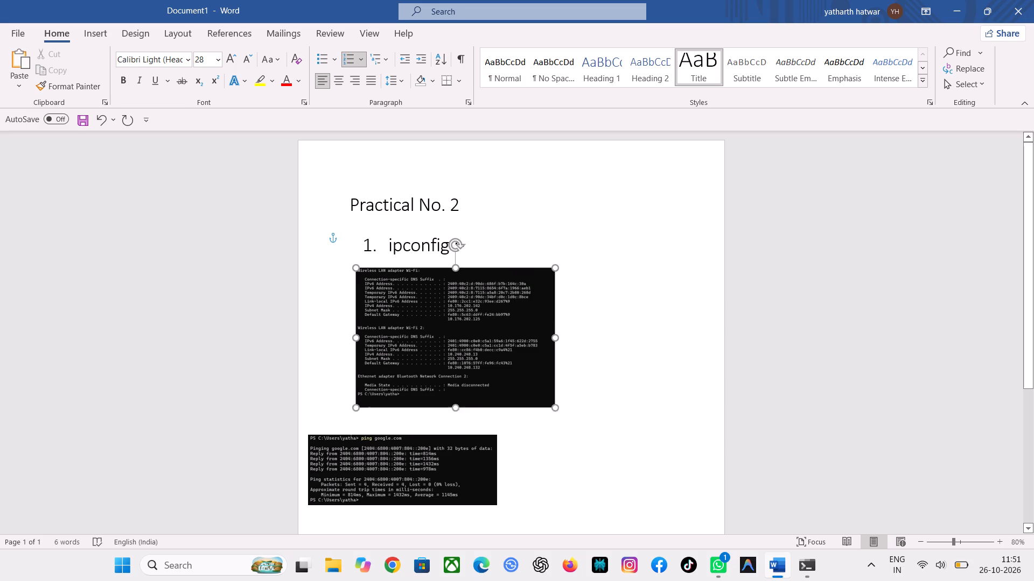
left_click_drag(428, 308, 479, 307)
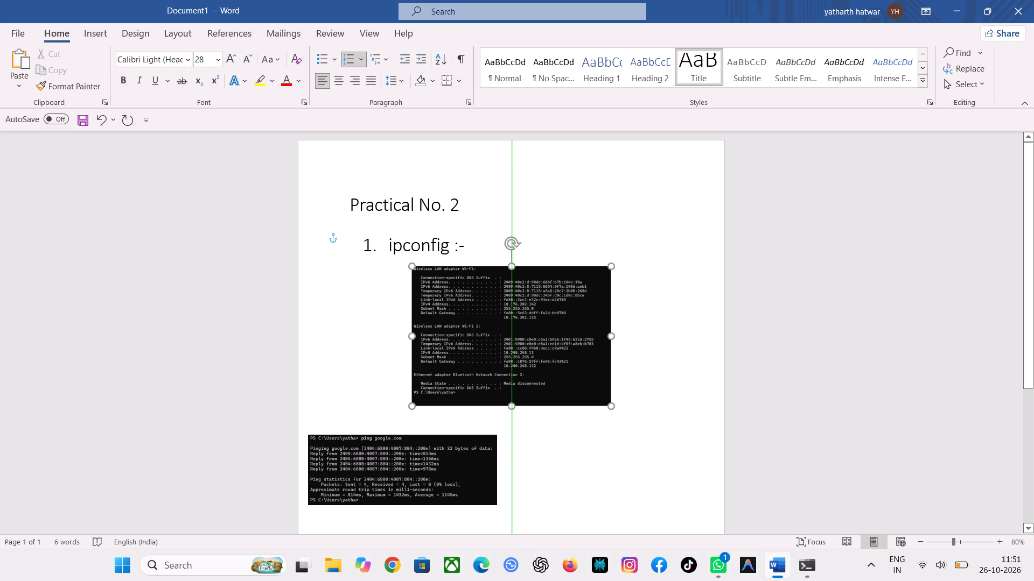
left_click_drag(479, 307, 501, 304)
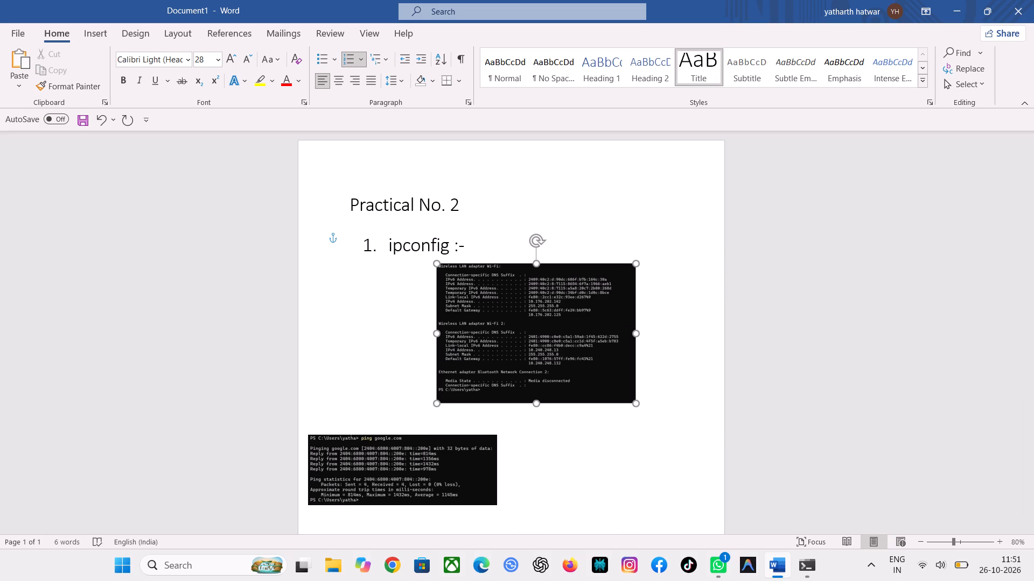
left_click_drag(501, 304, 503, 303)
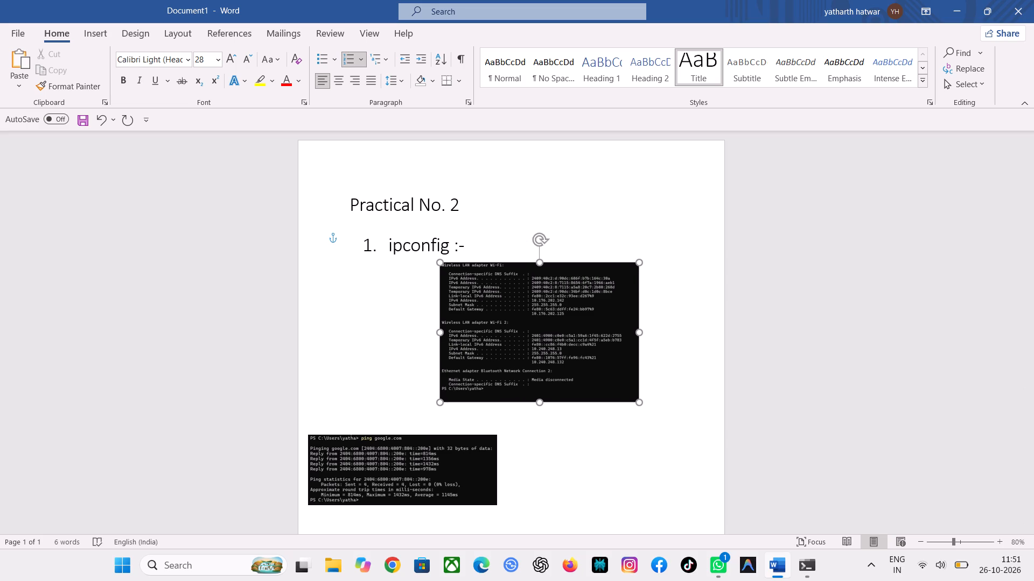
left_click_drag(503, 303, 513, 300)
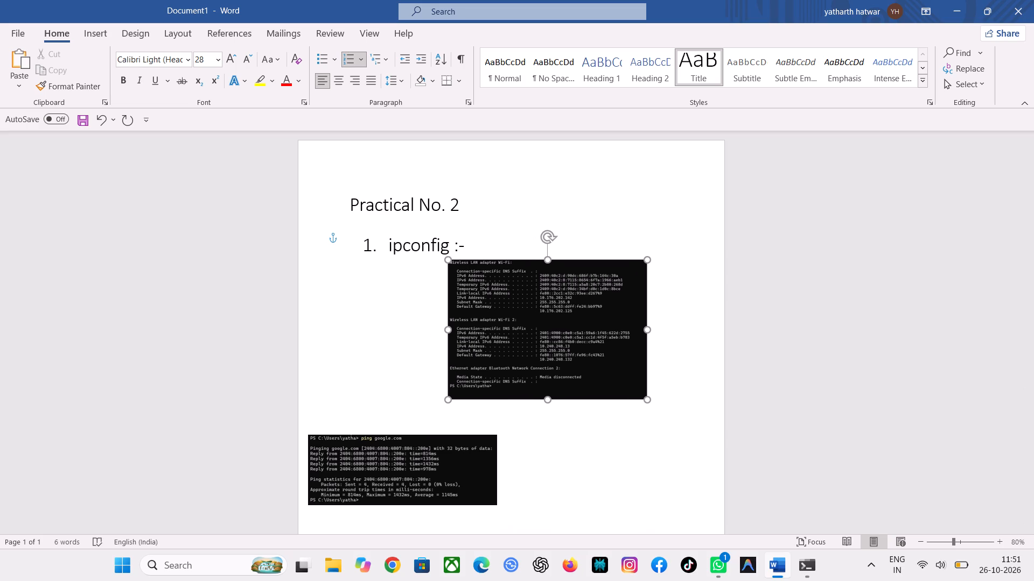
left_click_drag(513, 300, 511, 301)
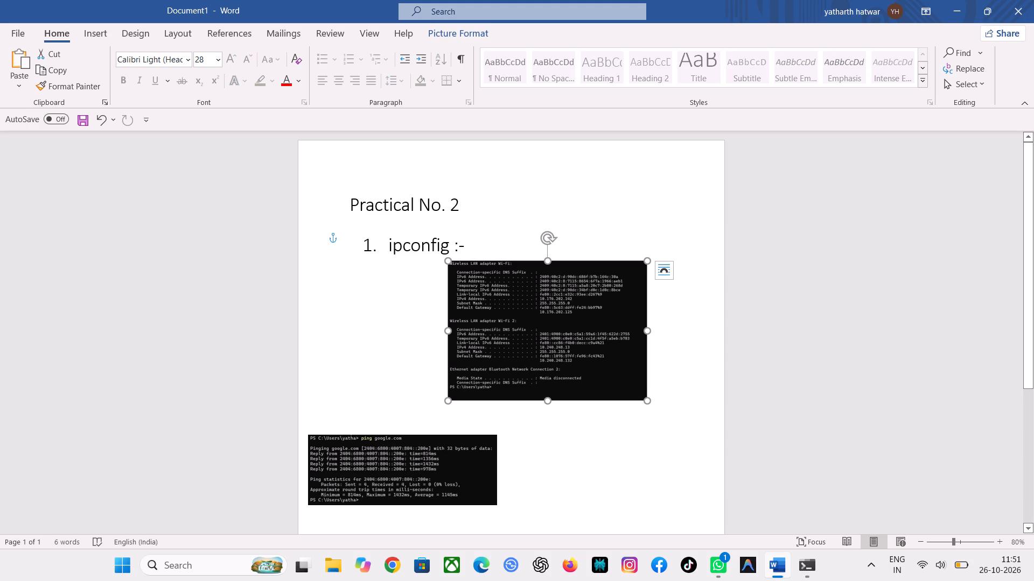
left_click(511, 301)
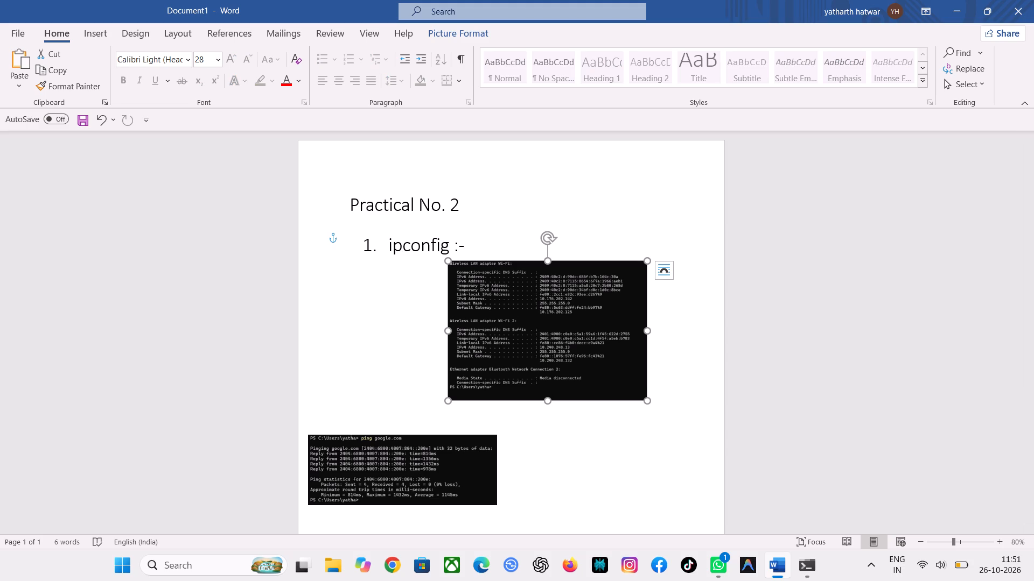
left_click_drag(511, 301, 548, 311)
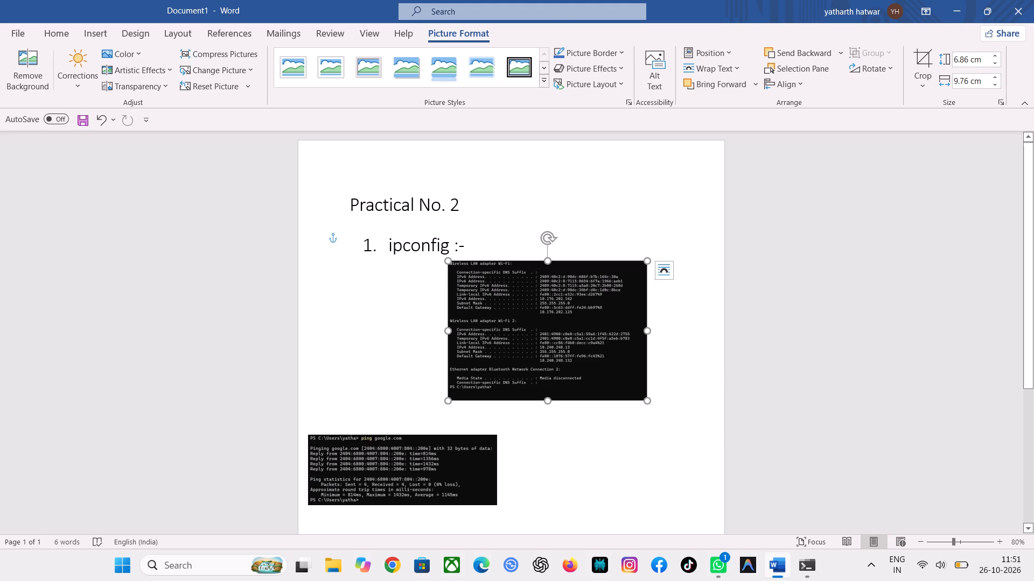
left_click_drag(543, 328, 584, 330)
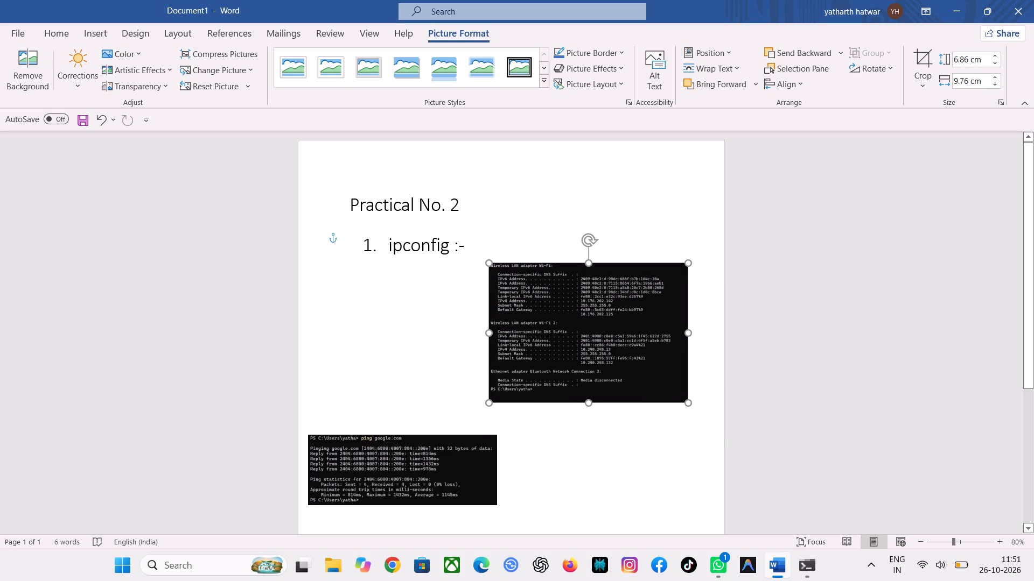
left_click_drag(584, 330, 585, 329)
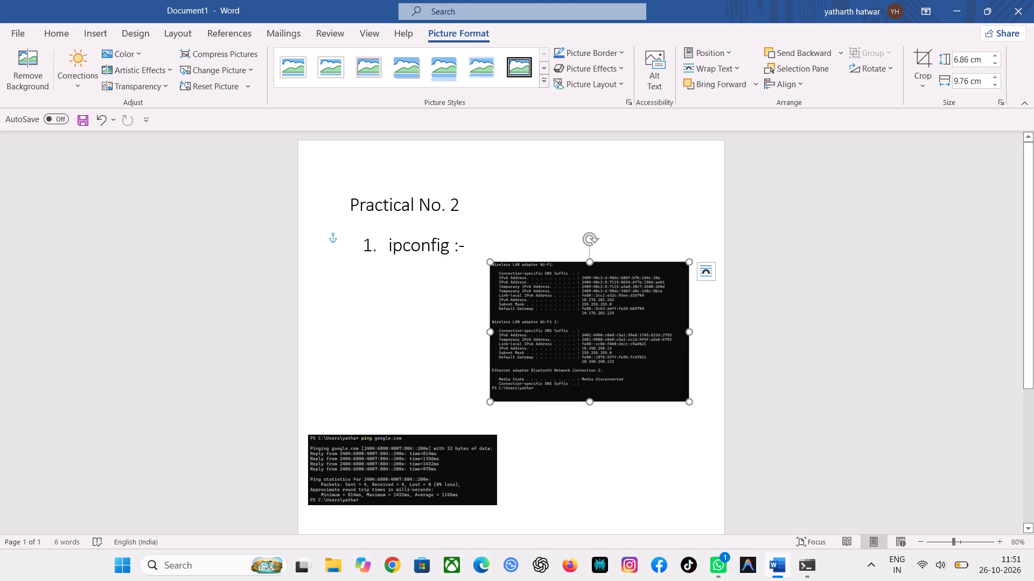
left_click(366, 415)
Move the ping google.com screenshot to the right half of the page, with a gap below the ipconfig screenshot.
left_click_drag(356, 479, 533, 486)
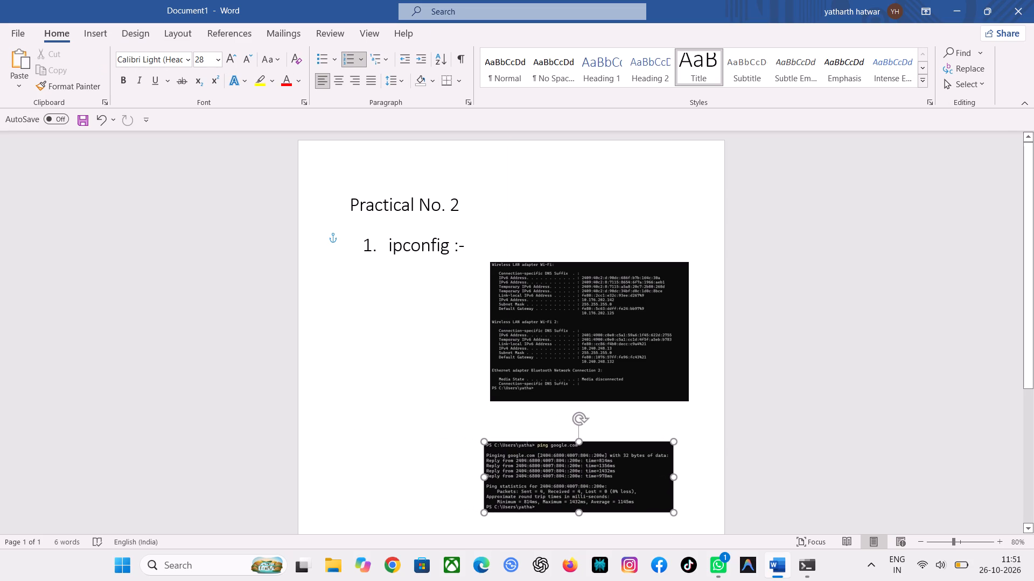
left_click_drag(533, 486, 530, 500)
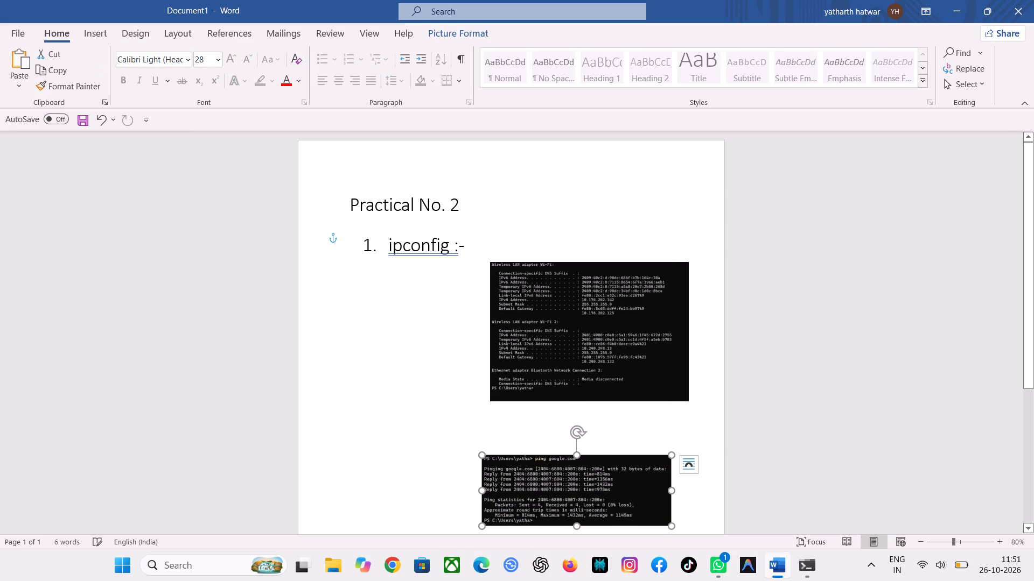
Add the heading "2.ping google.com:-" in Title style on a line between the ipconfig and ping google.com screenshots.
left_click(349, 423)
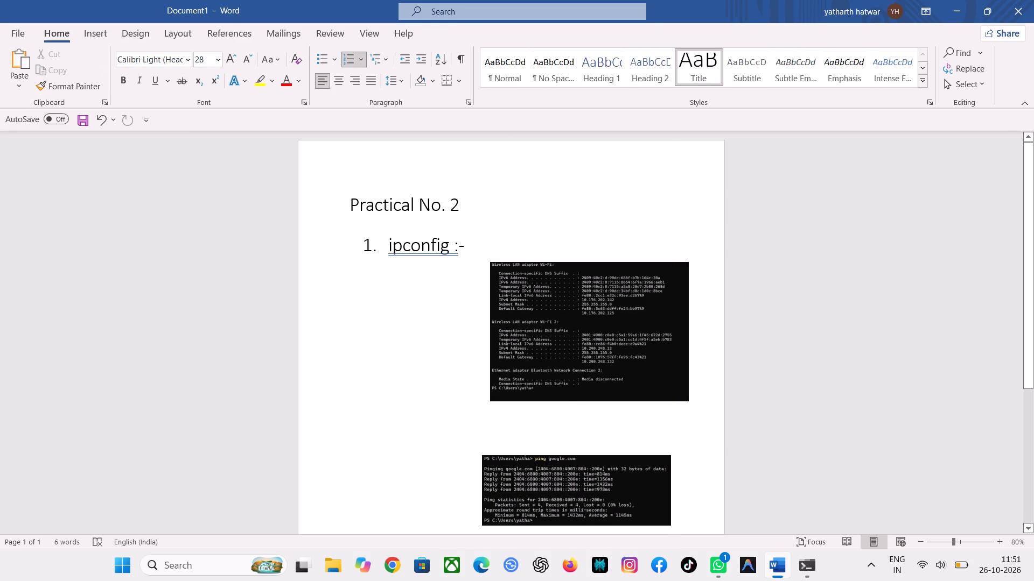
left_click(347, 424)
triple_click(347, 424)
triple_click(347, 424)
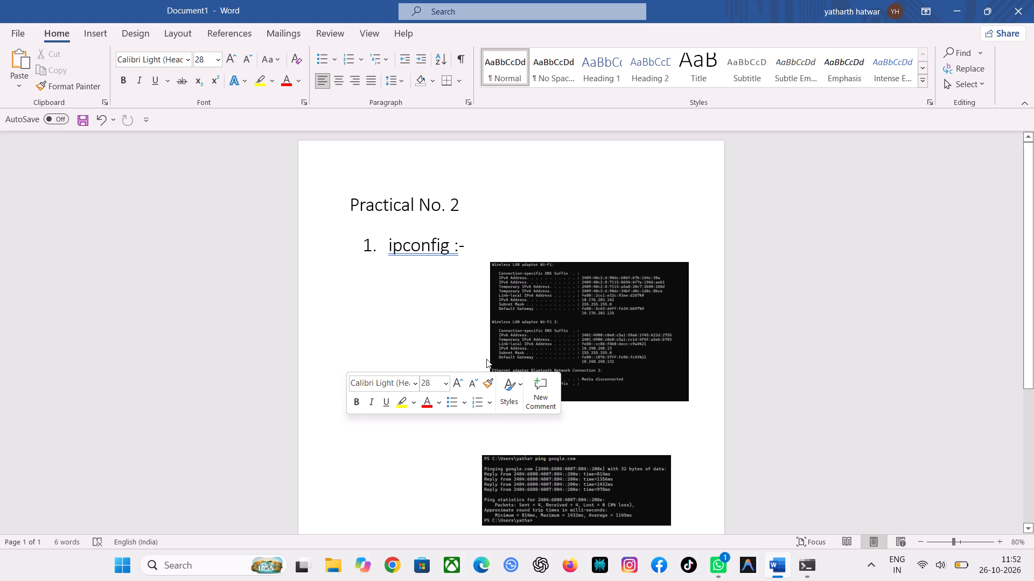
left_click(699, 66)
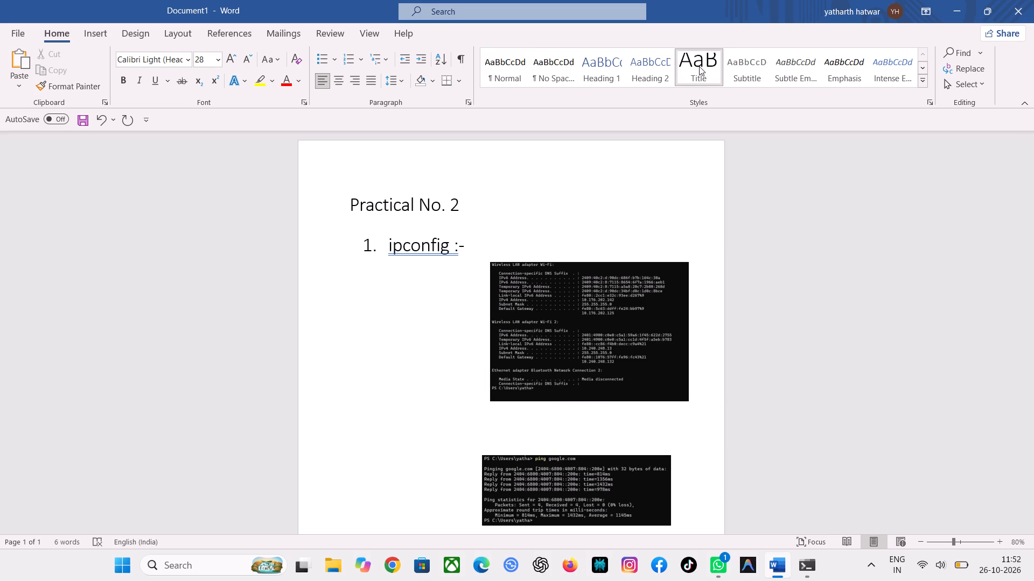
key("2")
key("period")
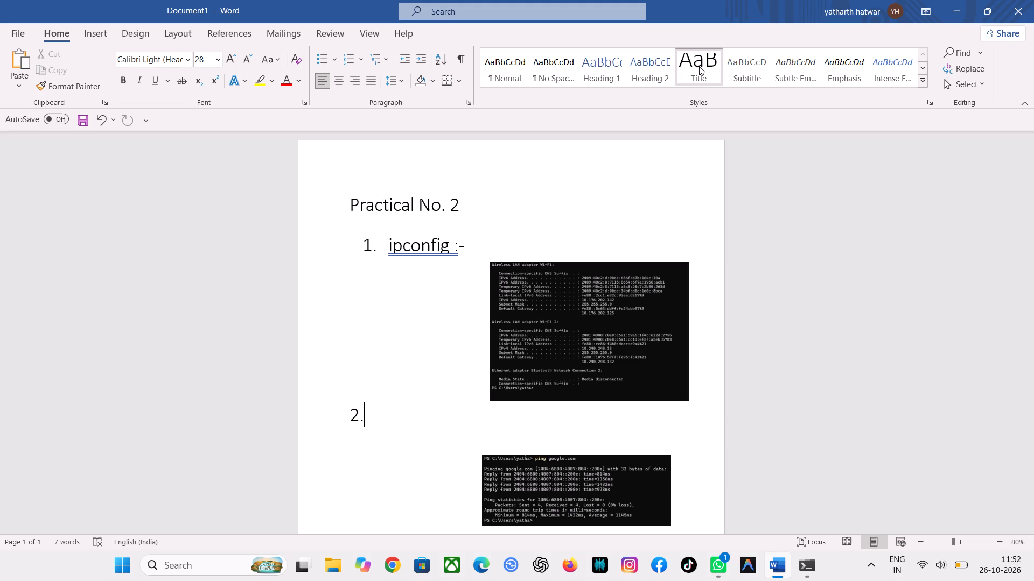
type("po")
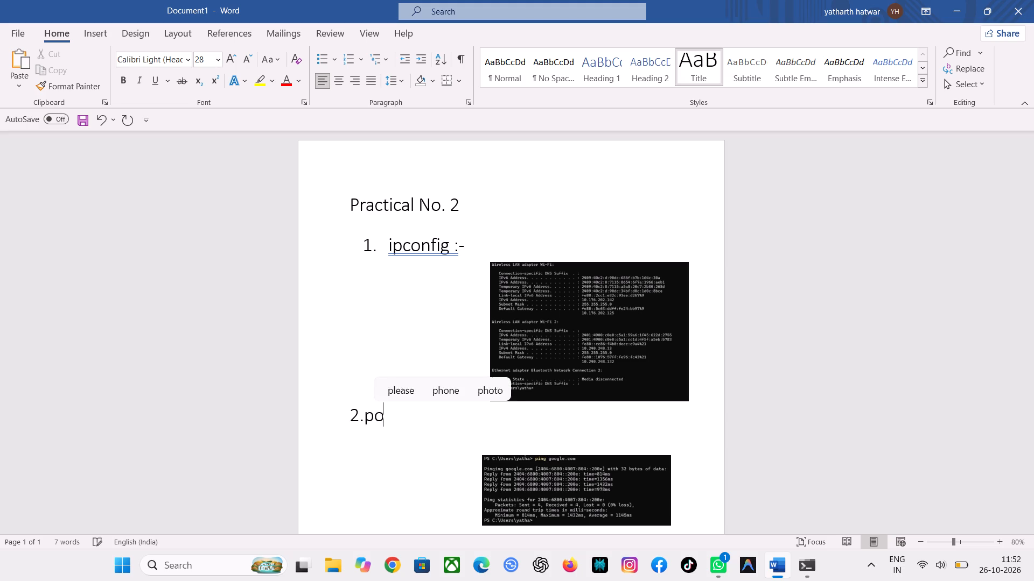
key("BackSpace")
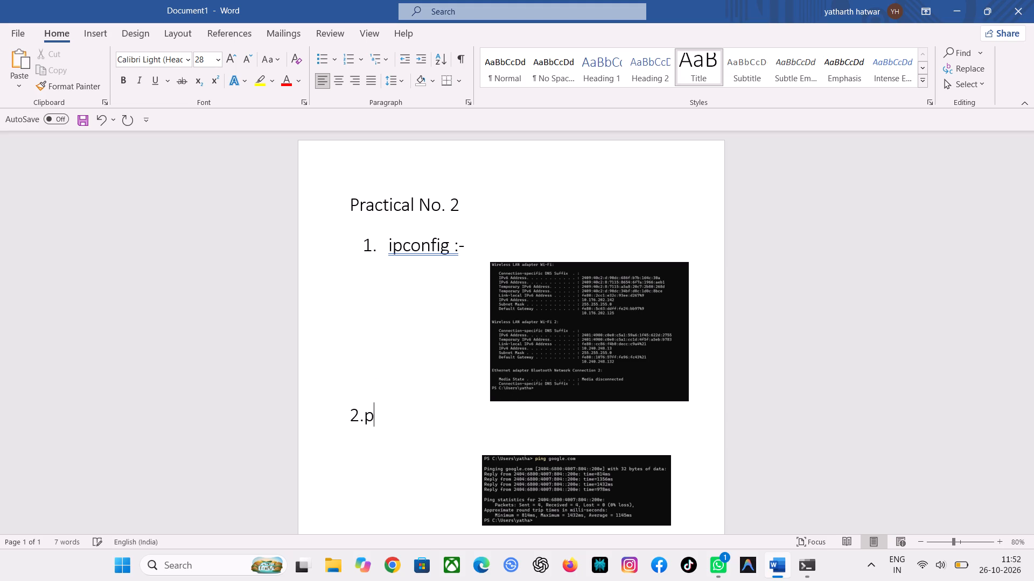
type("ing")
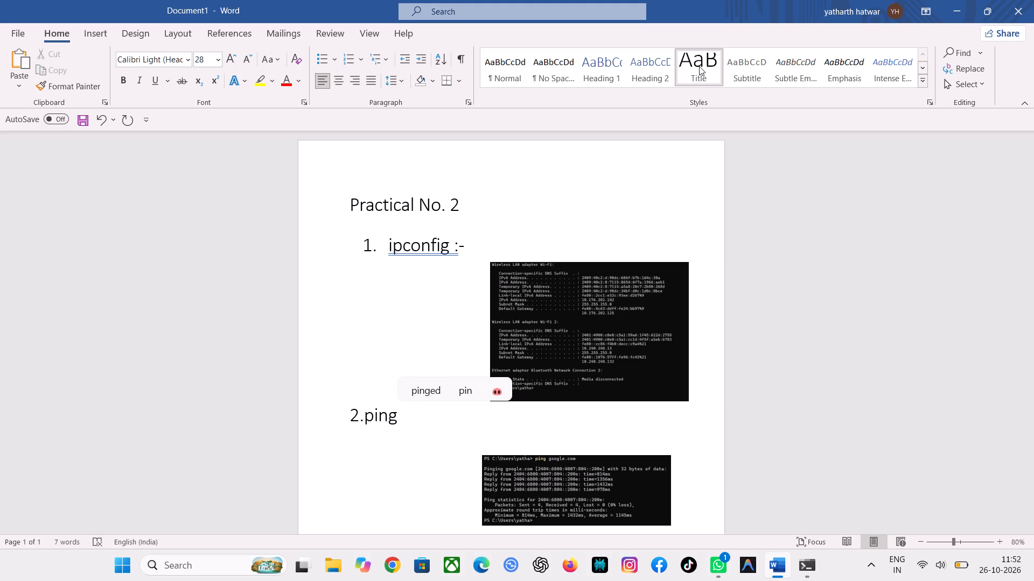
key("space")
type("google")
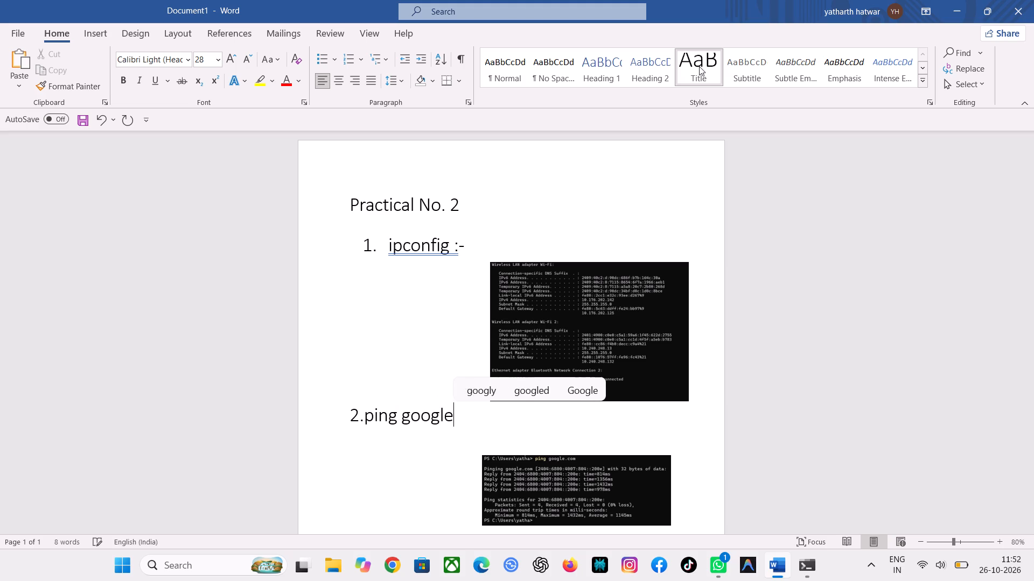
key("period")
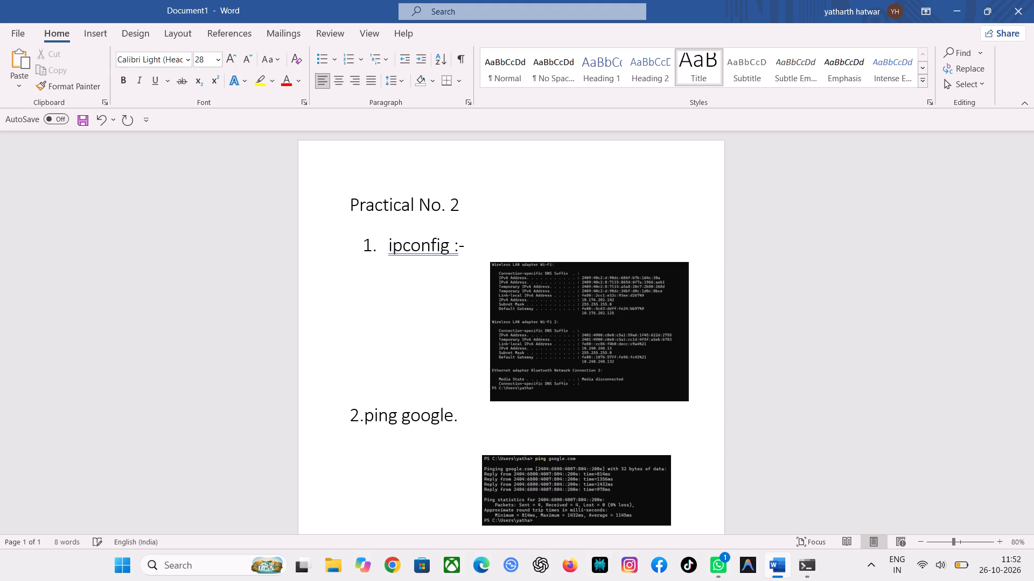
type("cp")
key("BackSpace")
type("om")
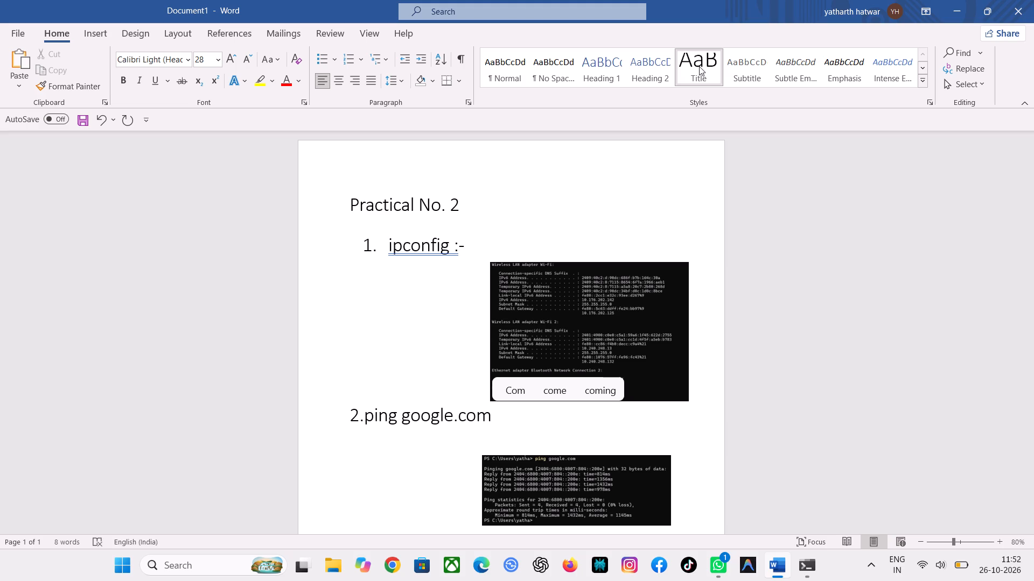
type(":-")
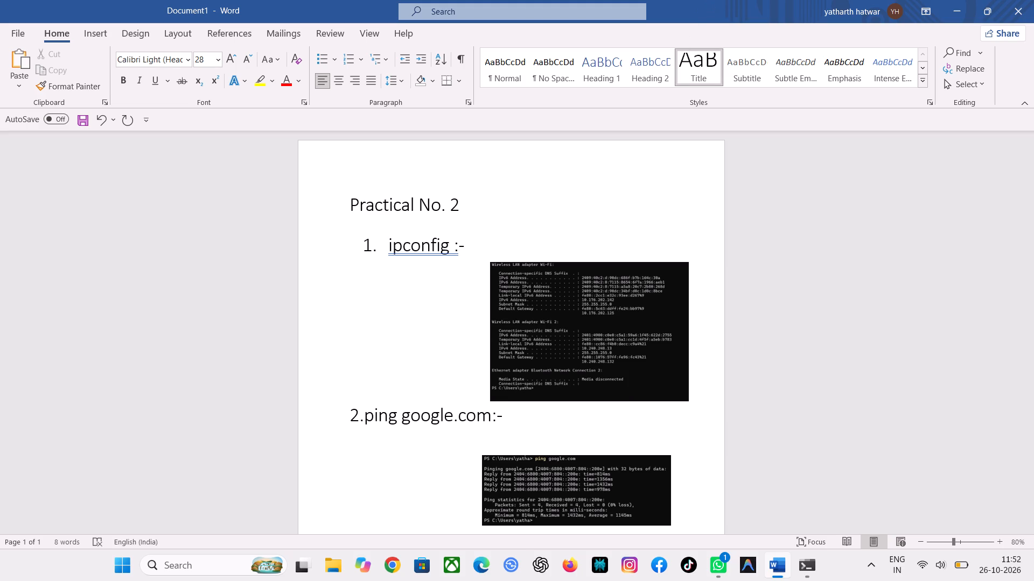
Nudge the ipconfig screenshot slightly upward, closer to the "ipconfig :-" heading.
left_click_drag(568, 304, 568, 297)
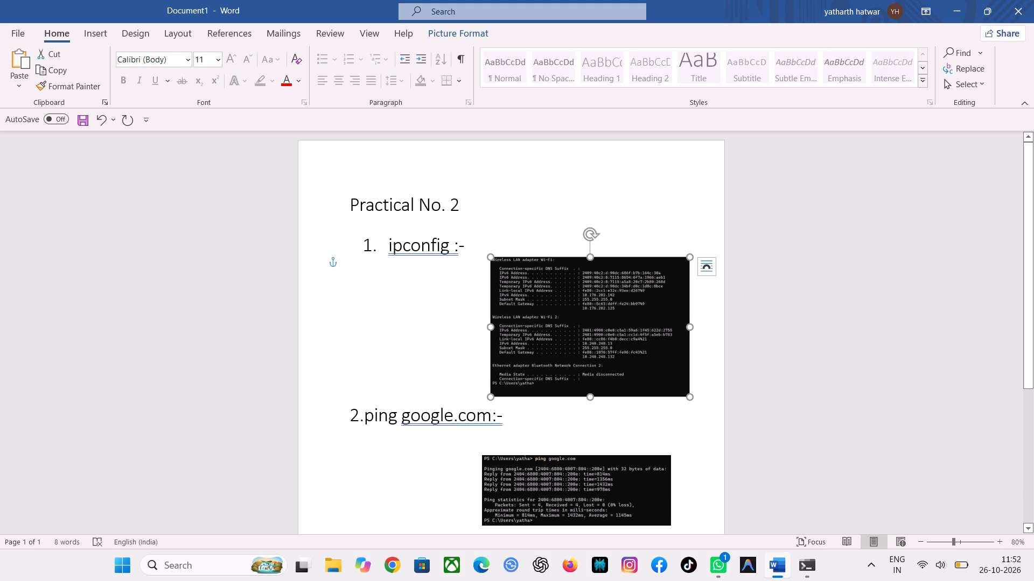
left_click(441, 463)
Move the ping google.com screenshot up and slightly right so it sits just below the "2.ping google.com:-" heading.
scroll(441, 463, "down", 2)
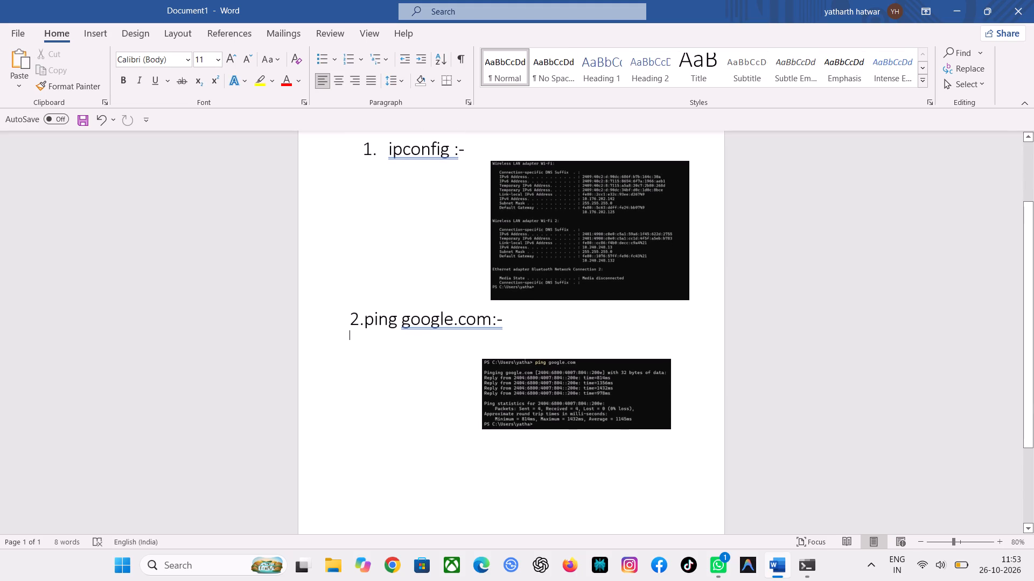
left_click_drag(531, 399, 565, 375)
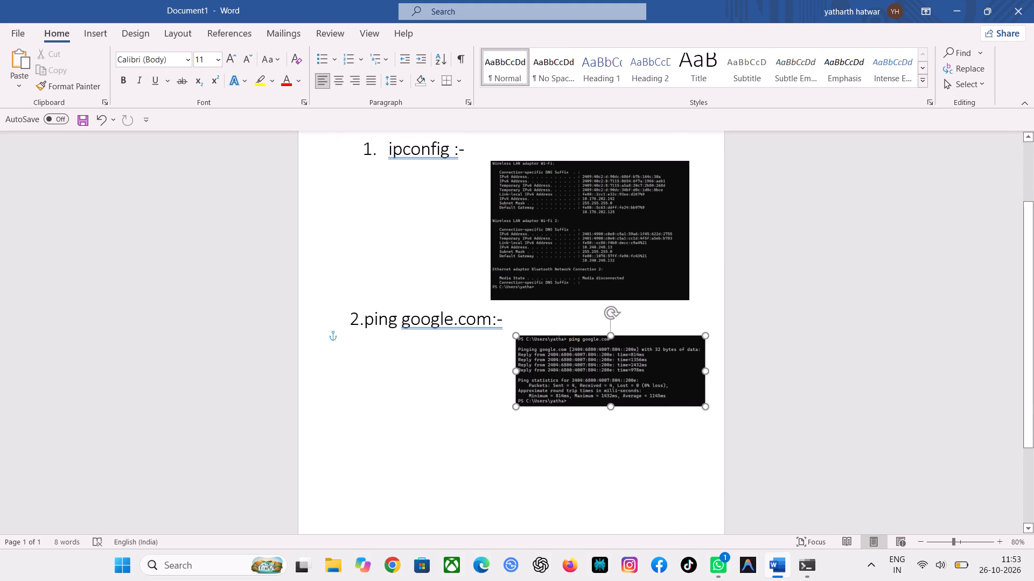
left_click_drag(565, 375, 553, 382)
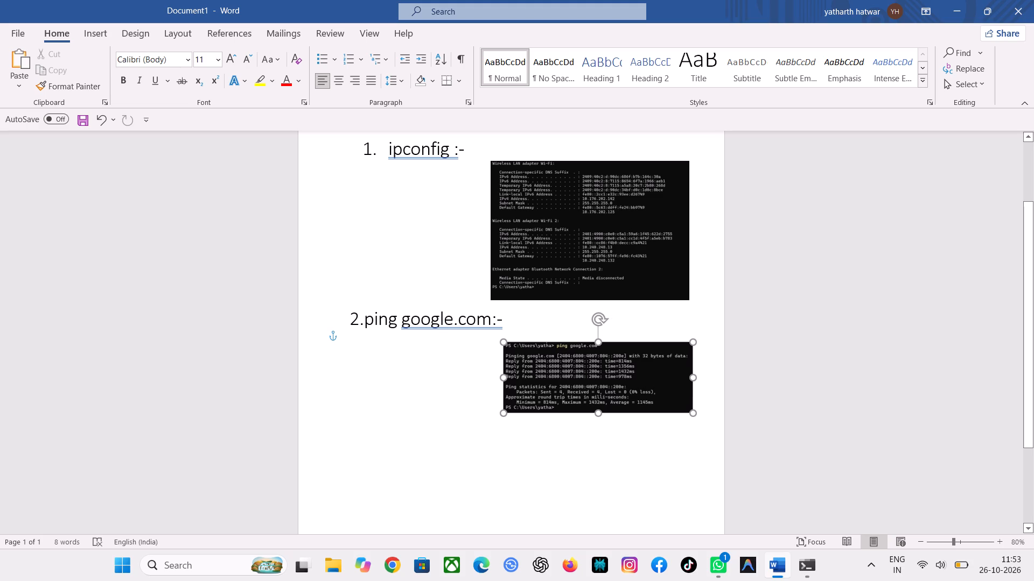
left_click_drag(553, 382, 552, 384)
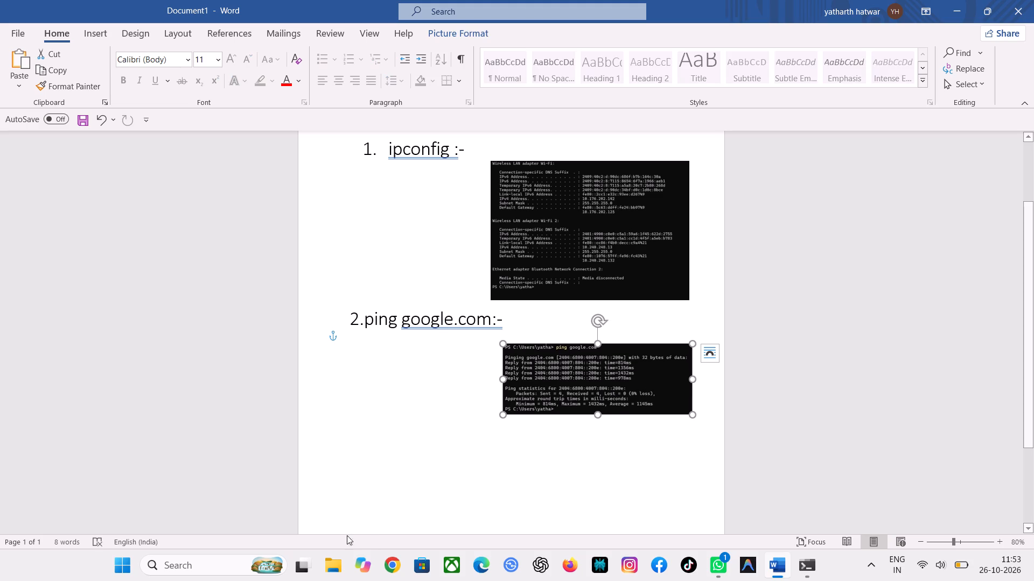
left_click(341, 462)
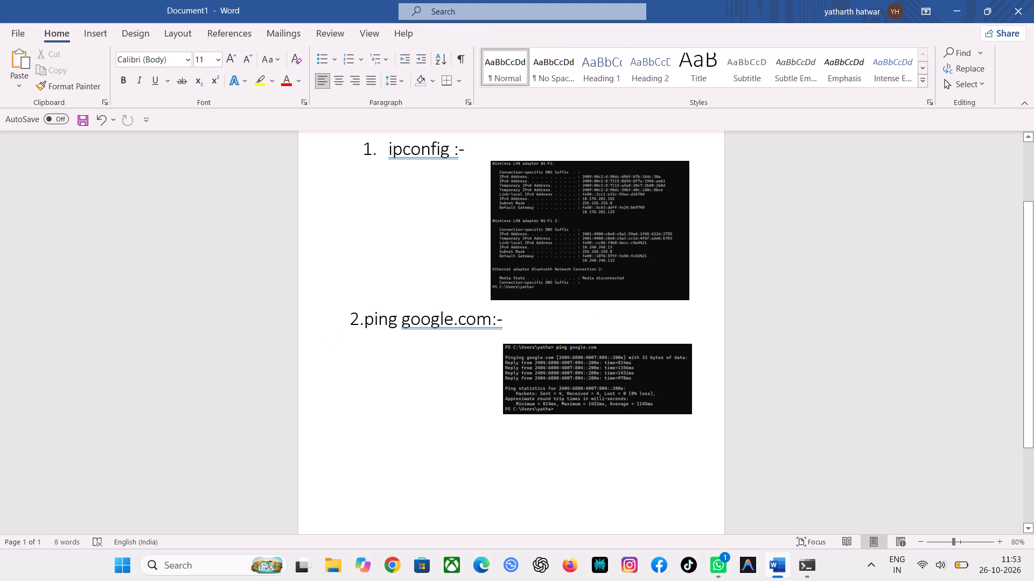
scroll(341, 462, "down", 1)
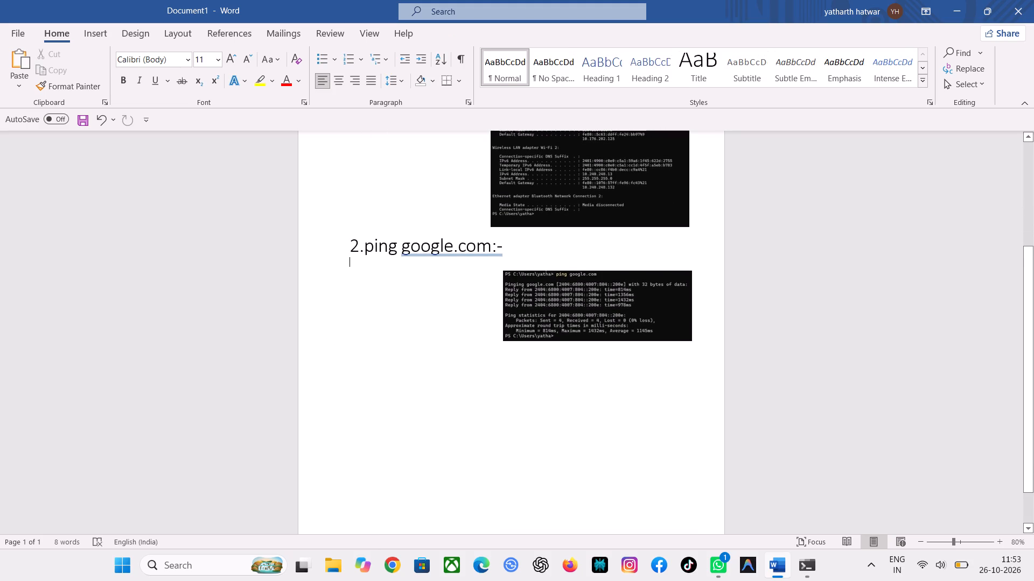
Start a third heading with "3." in Title style on a line below the ping google.com screenshot.
left_click(361, 376)
triple_click(361, 376)
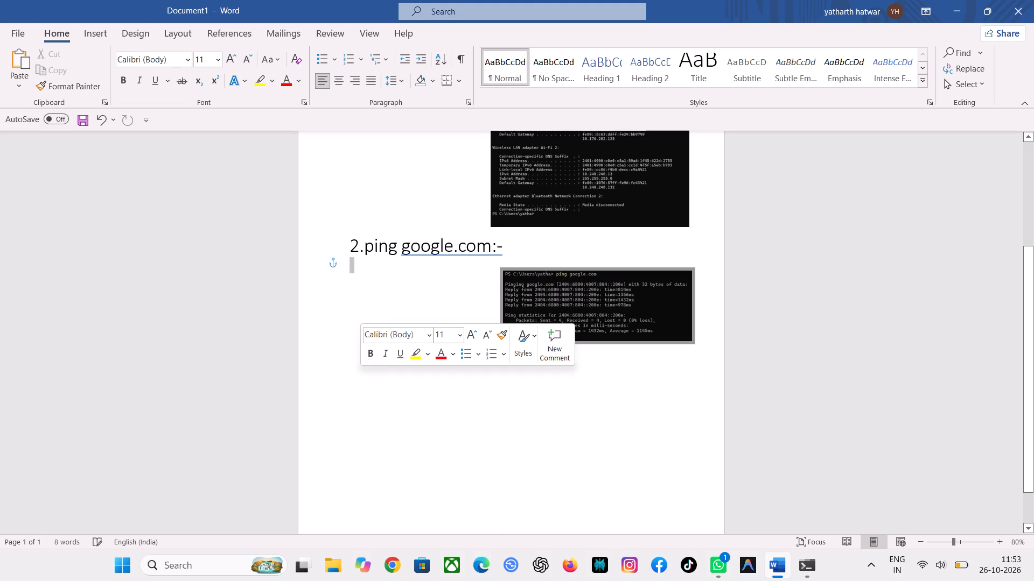
left_click(361, 376)
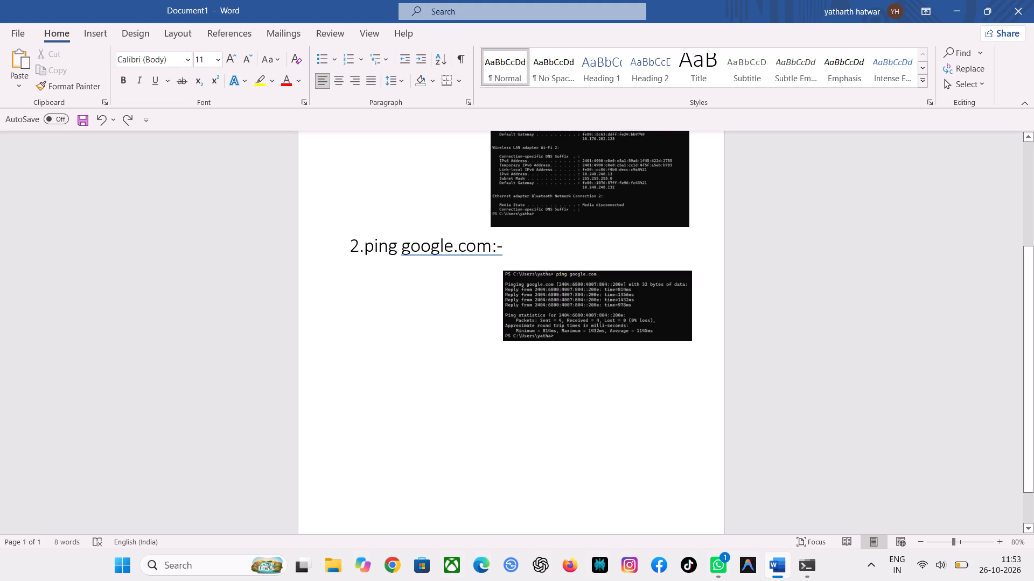
left_click(365, 370)
double_click(365, 370)
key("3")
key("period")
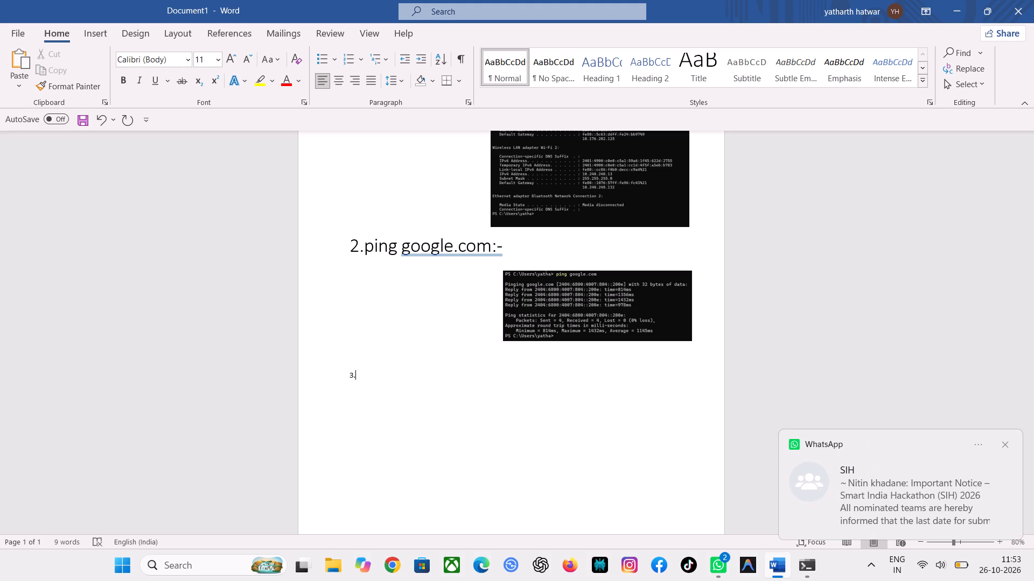
left_click(705, 61)
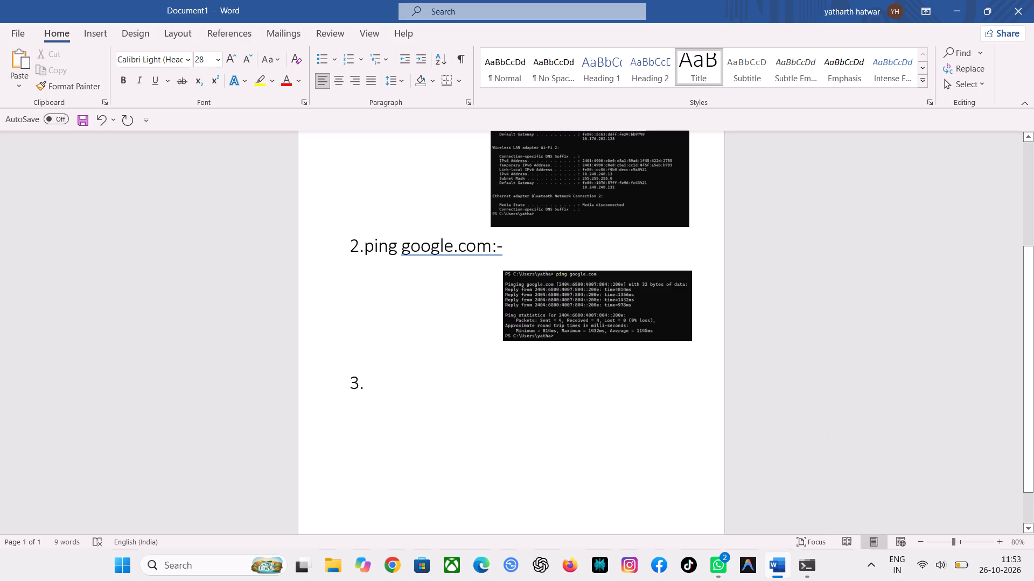
Switch to the Windows PowerShell window.
left_click(755, 201)
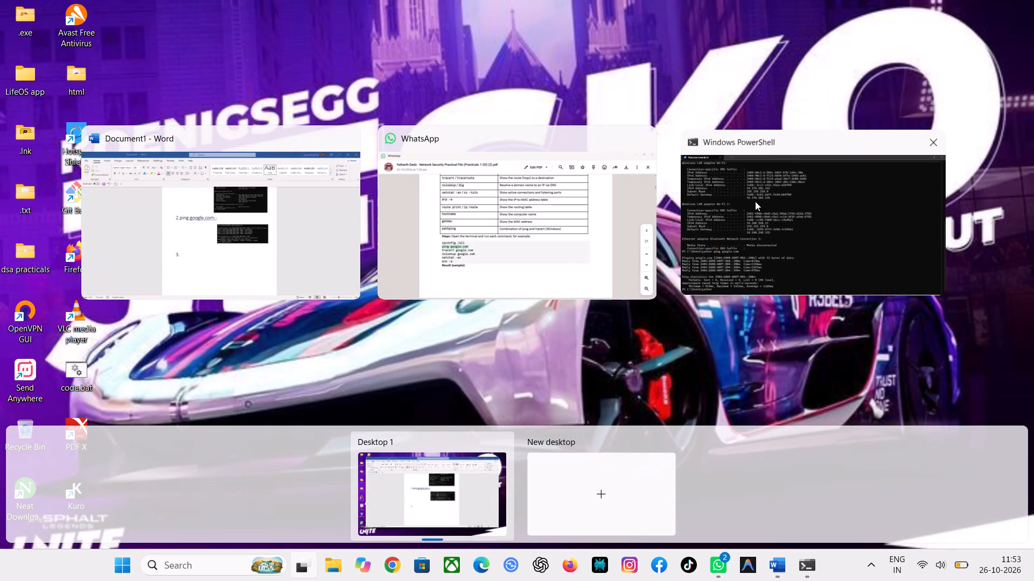
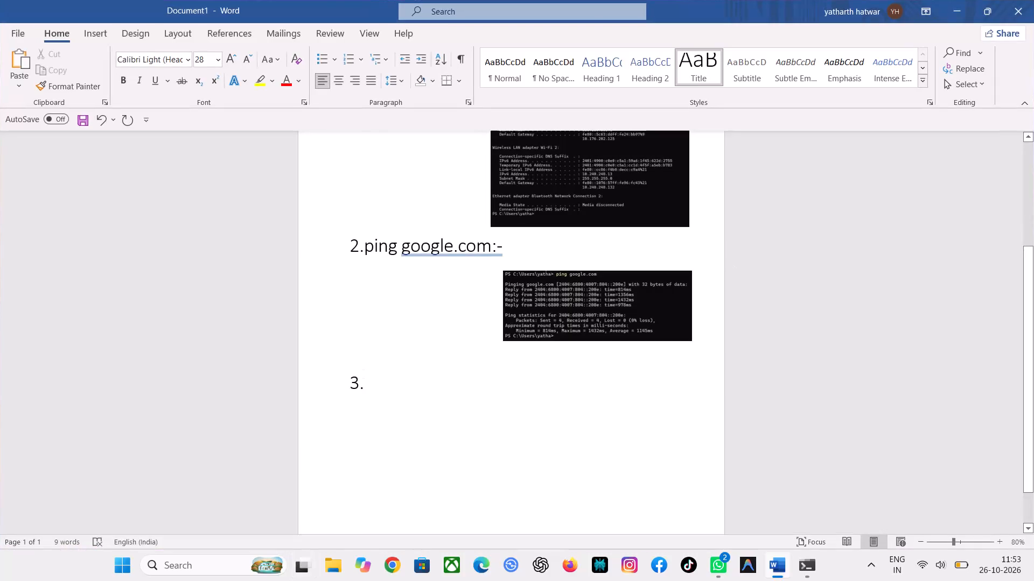
Paste the copied command "tracert google.com" after "3." to complete the third heading below the ping screenshot.
key("ctrl+v")
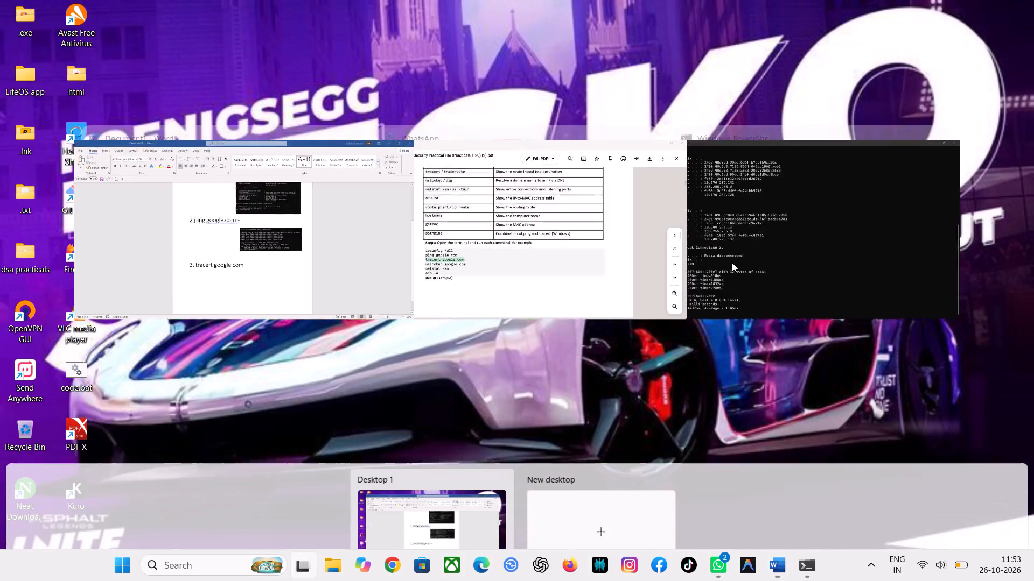
Switch to Windows PowerShell and run the copied command tracert google.com.
left_click(766, 213)
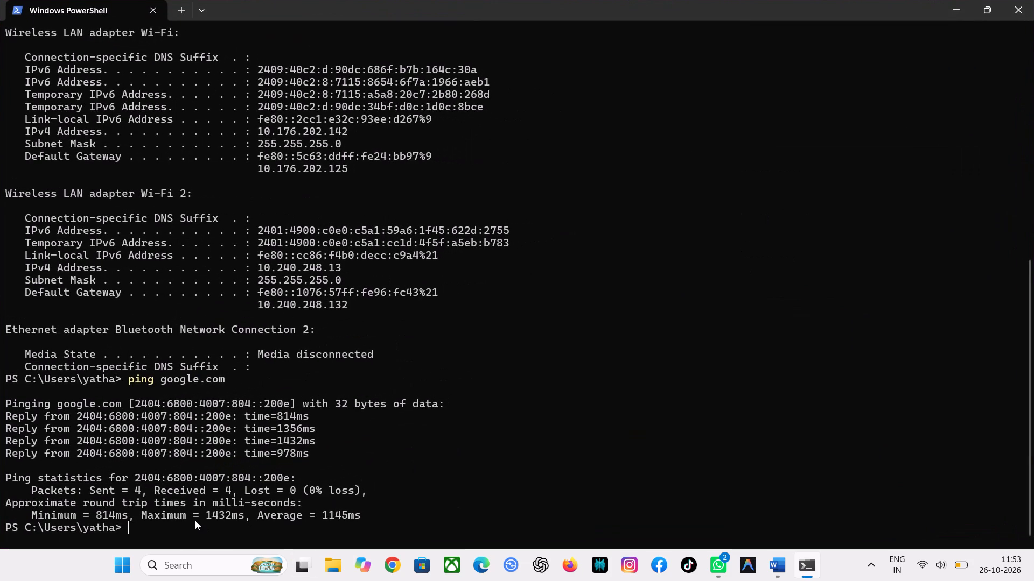
key("ctrl+v")
key("Return")
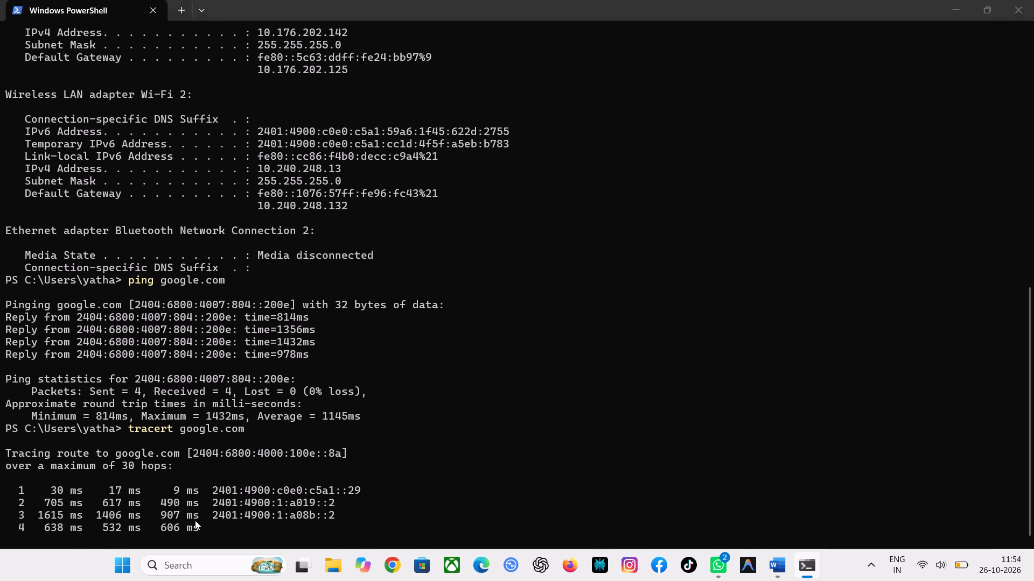
In Word, append " :-" to the "3. tracert google.com" heading and start a new line below it.
left_click(553, 250)
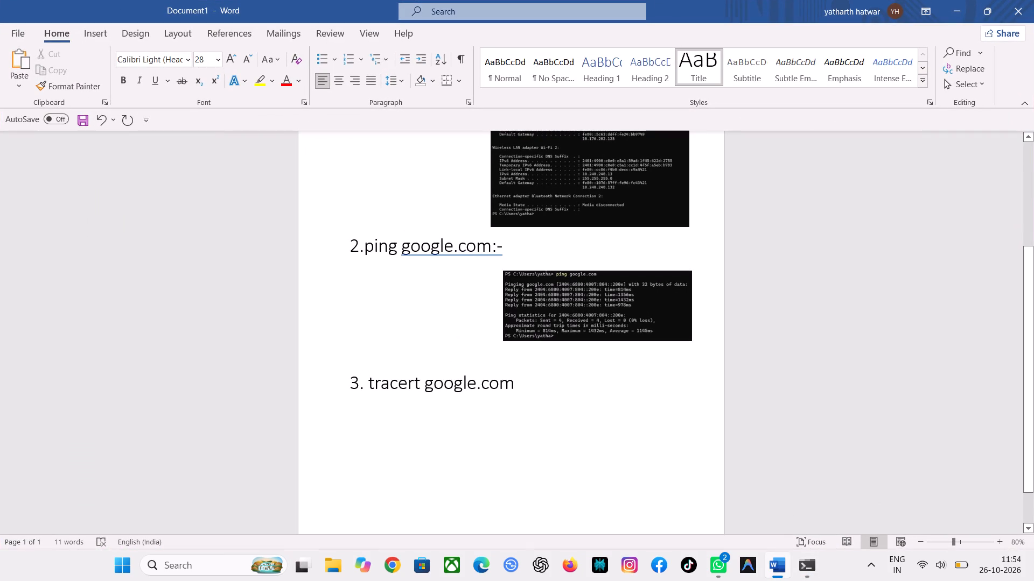
key("space")
type(":-")
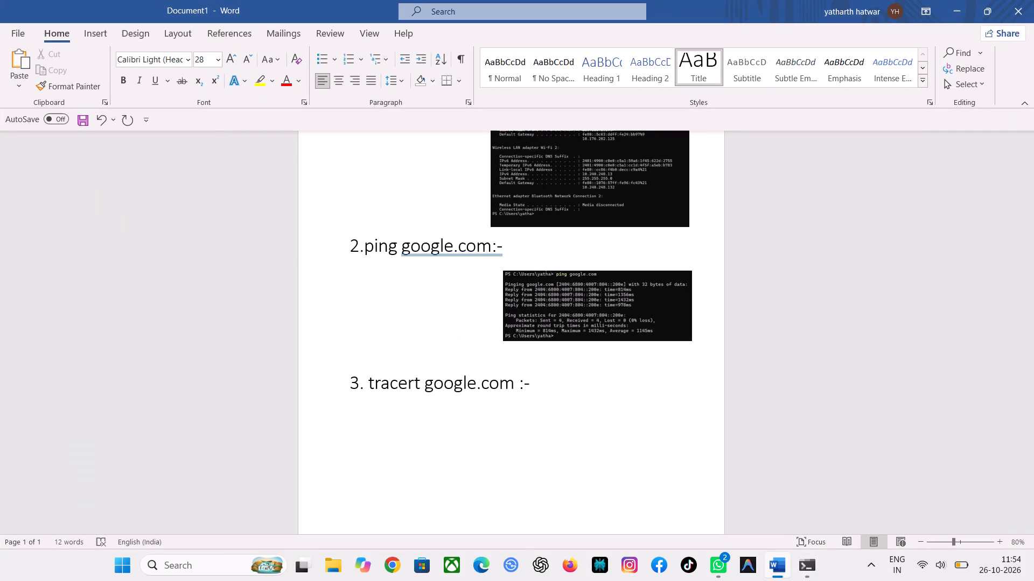
key("Return")
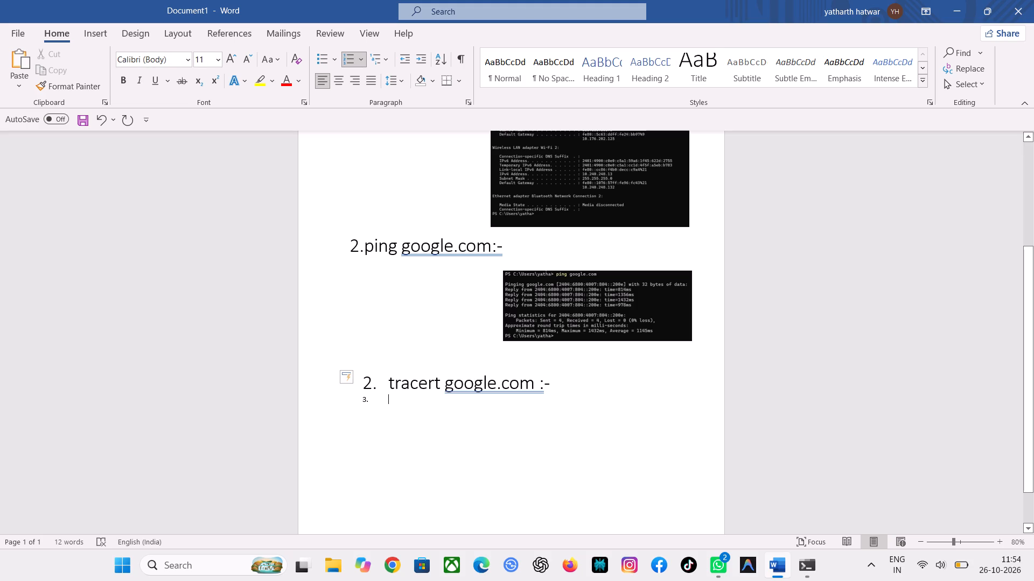
Remove the automatic list numbering from the tracert google.com heading and from the empty line below it.
key("BackSpace")
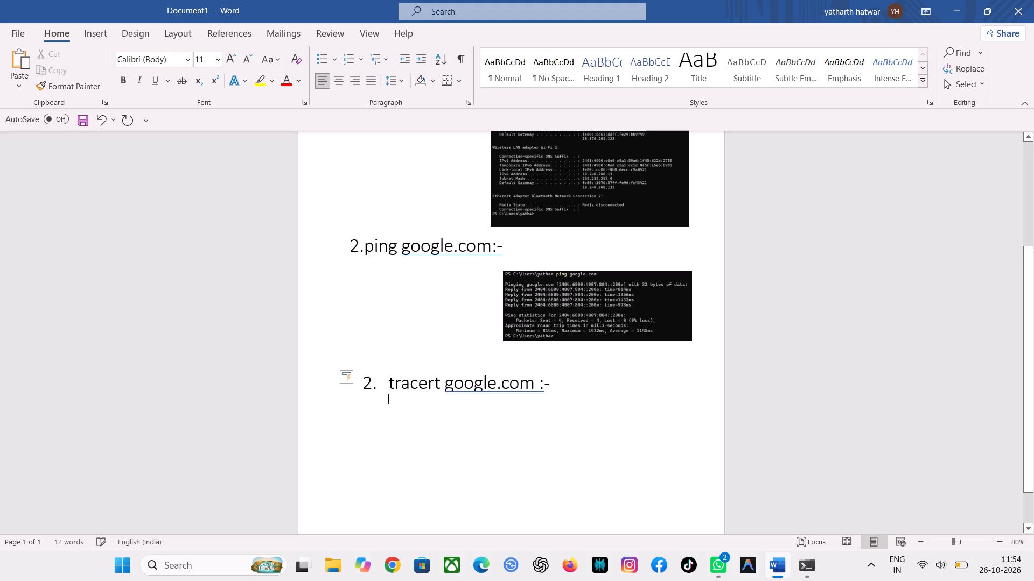
double_click(385, 384)
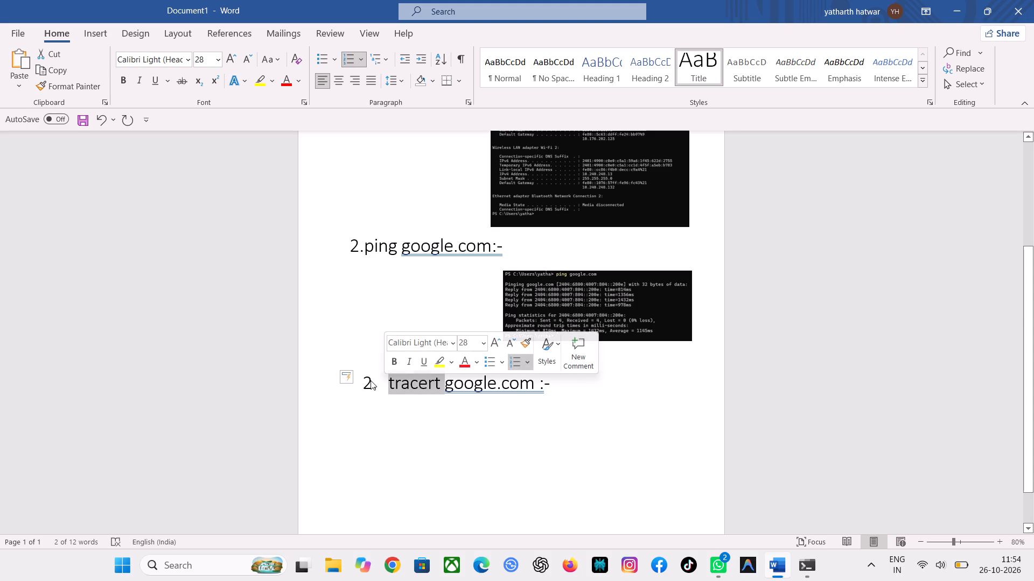
left_click(371, 379)
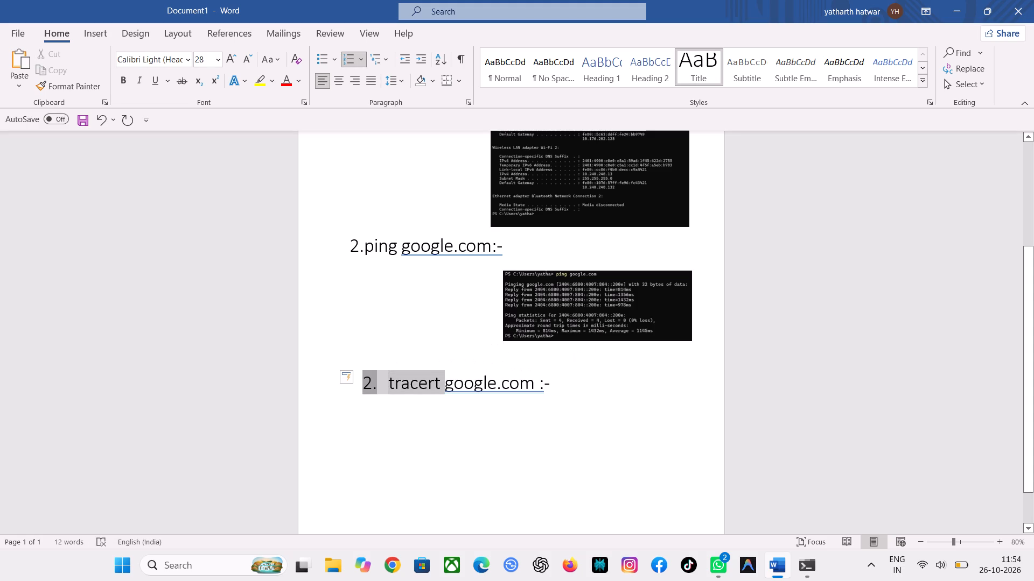
left_click(376, 378)
double_click(376, 378)
triple_click(380, 402)
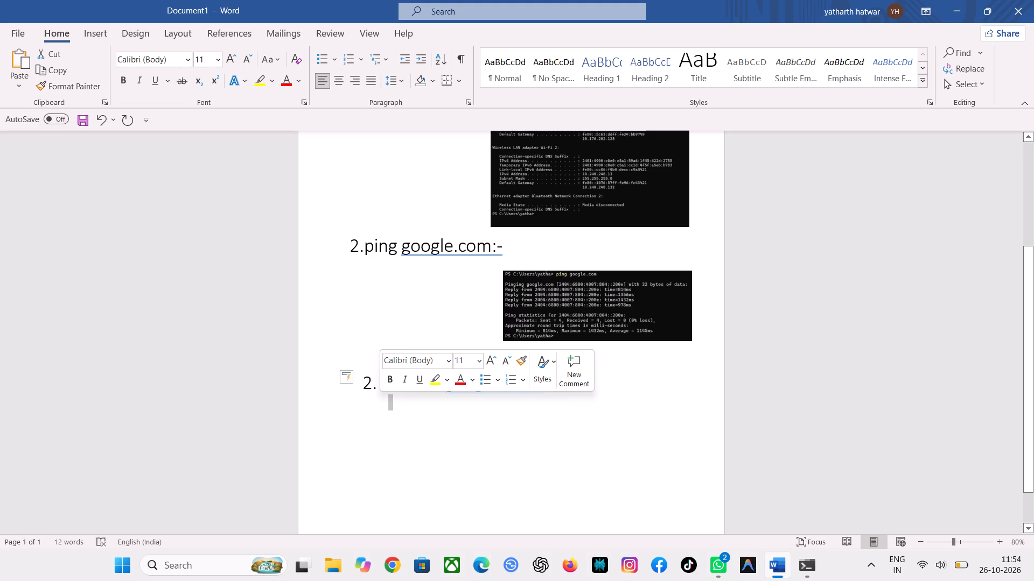
left_click(371, 384)
key("BackSpace")
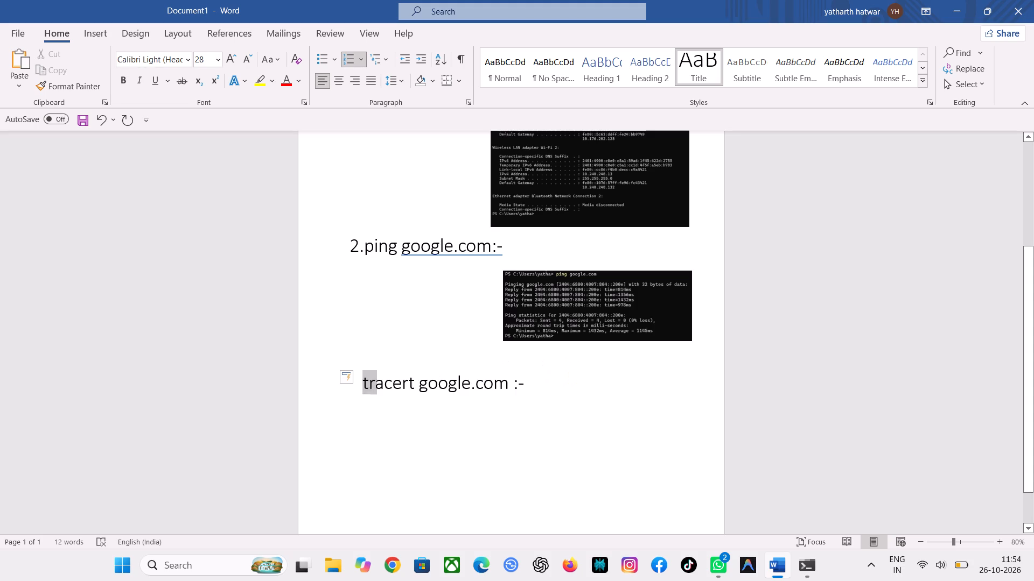
Number the tracert google.com heading with a plain-text "3." at the left margin, without automatic list formatting.
key("3")
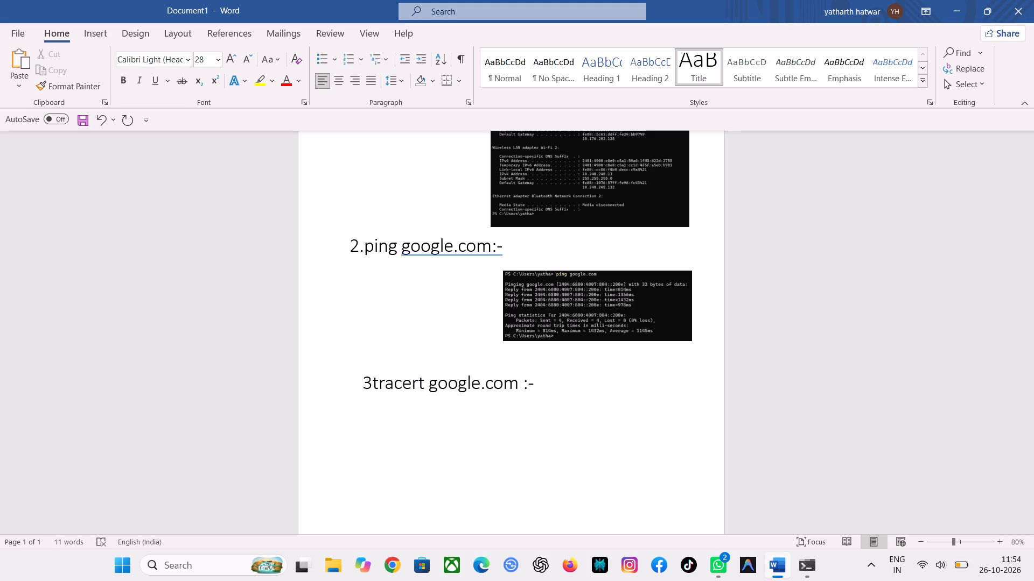
key("period")
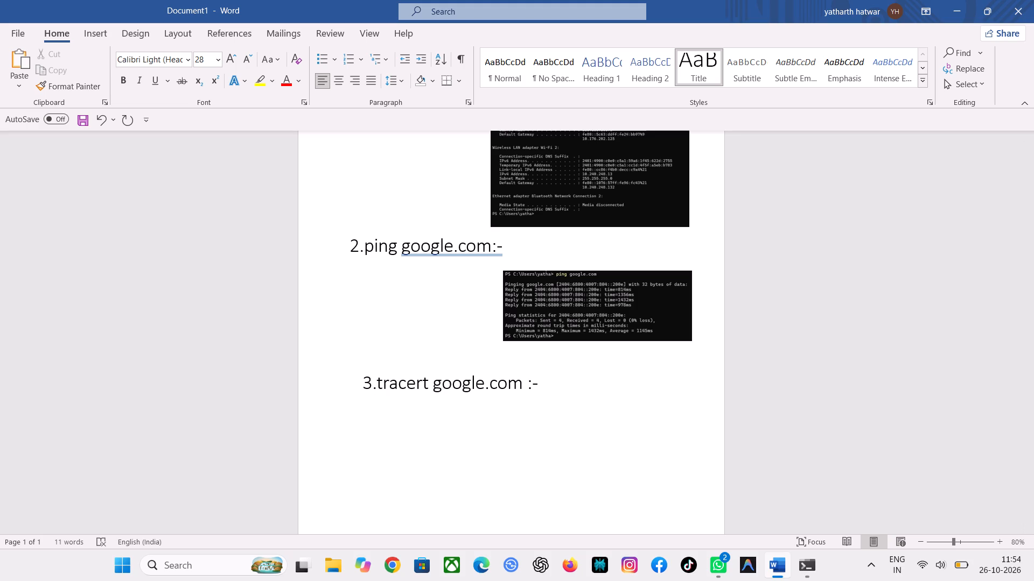
key("BackSpace")
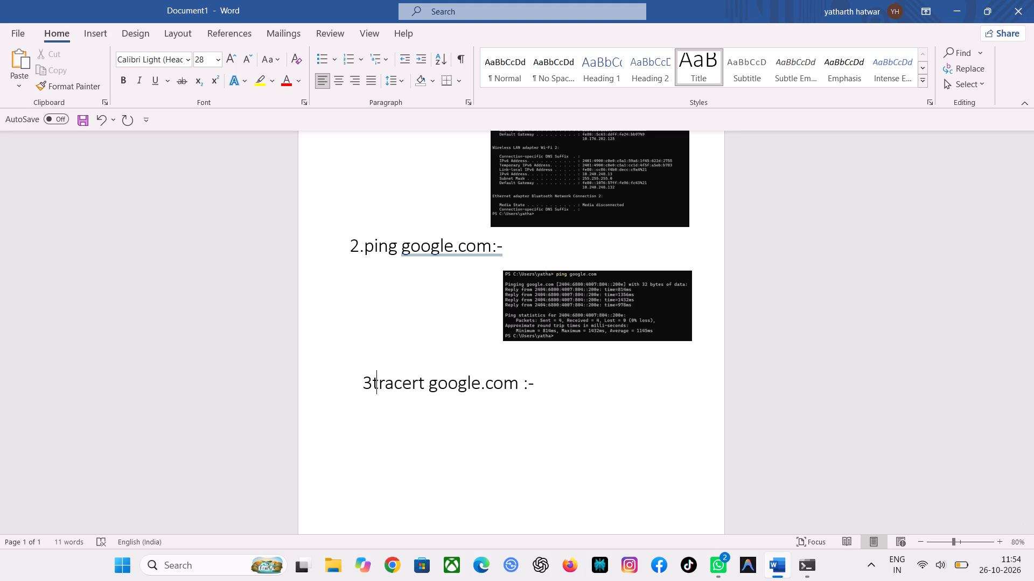
key("BackSpace")
key("BackSpace")
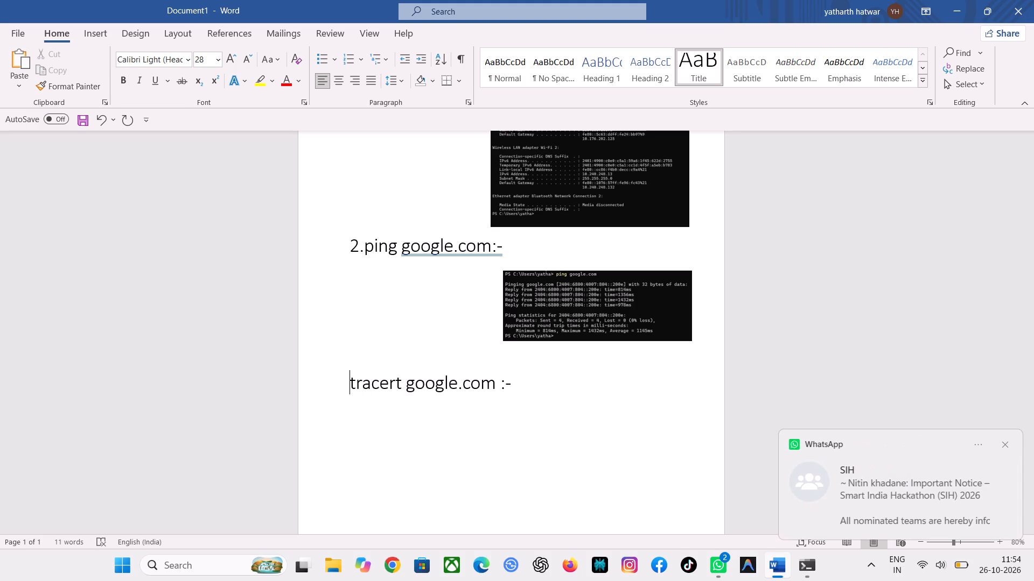
key("3")
key("period")
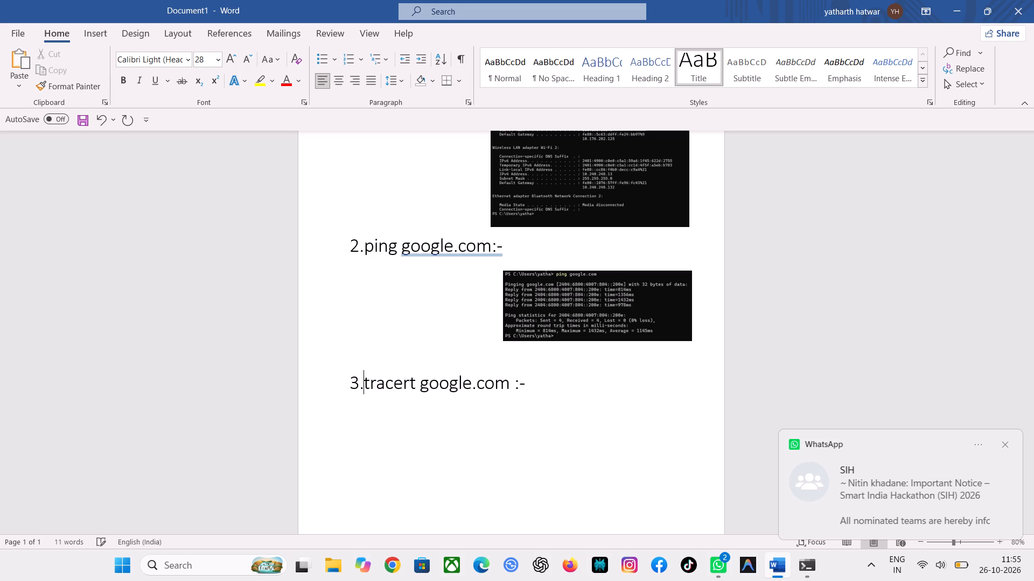
key("space")
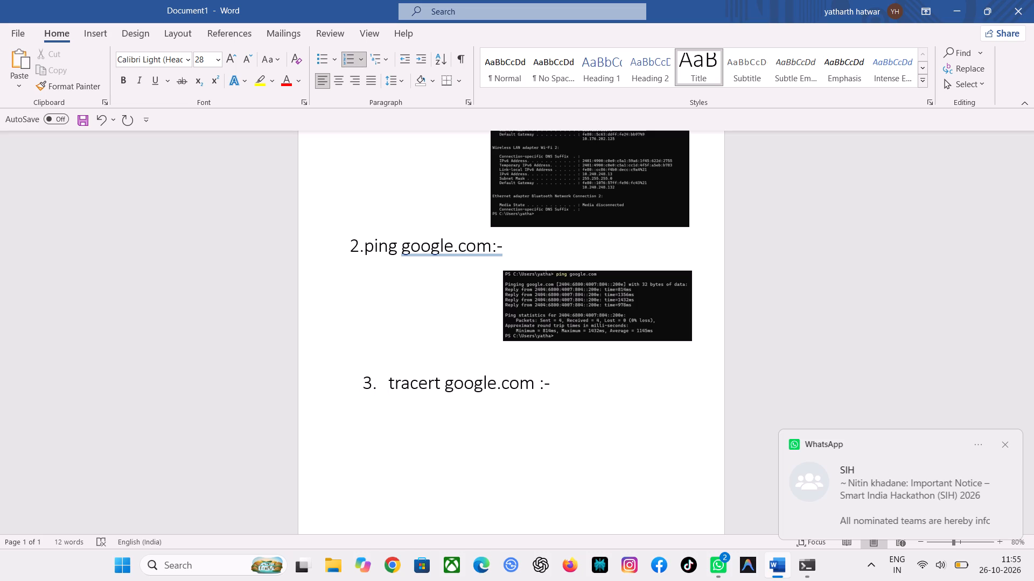
key("BackSpace")
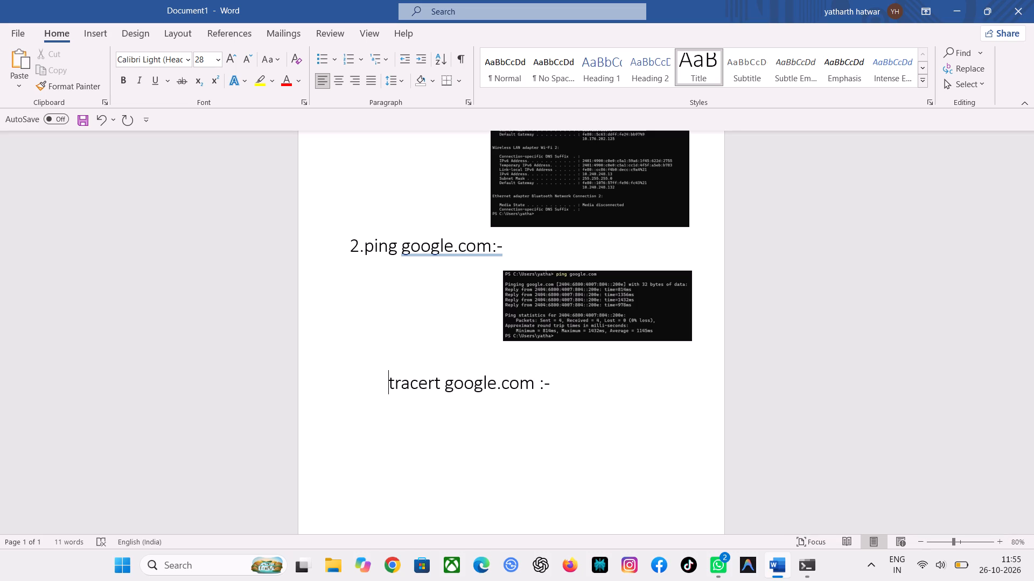
key("BackSpace")
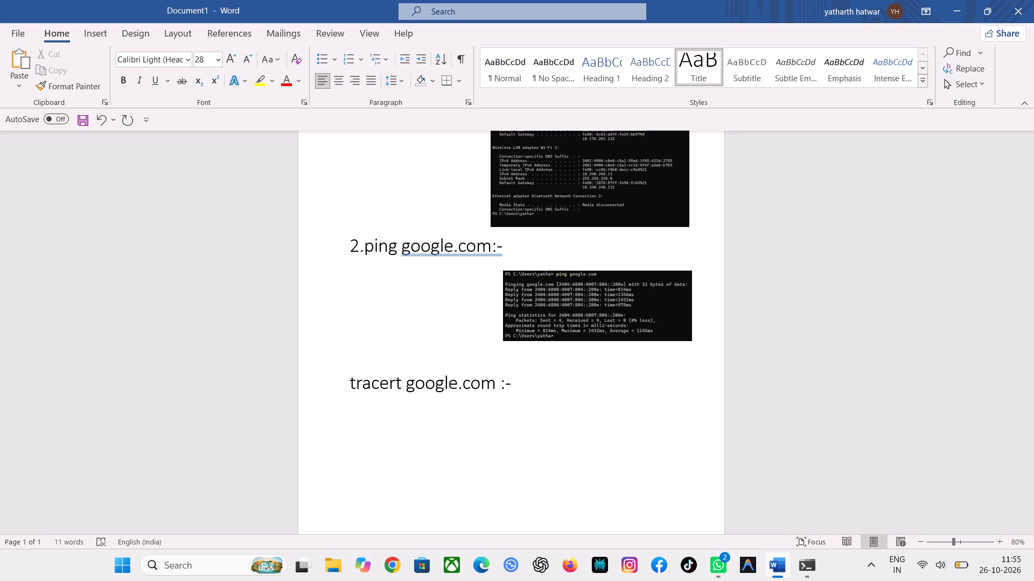
key("3")
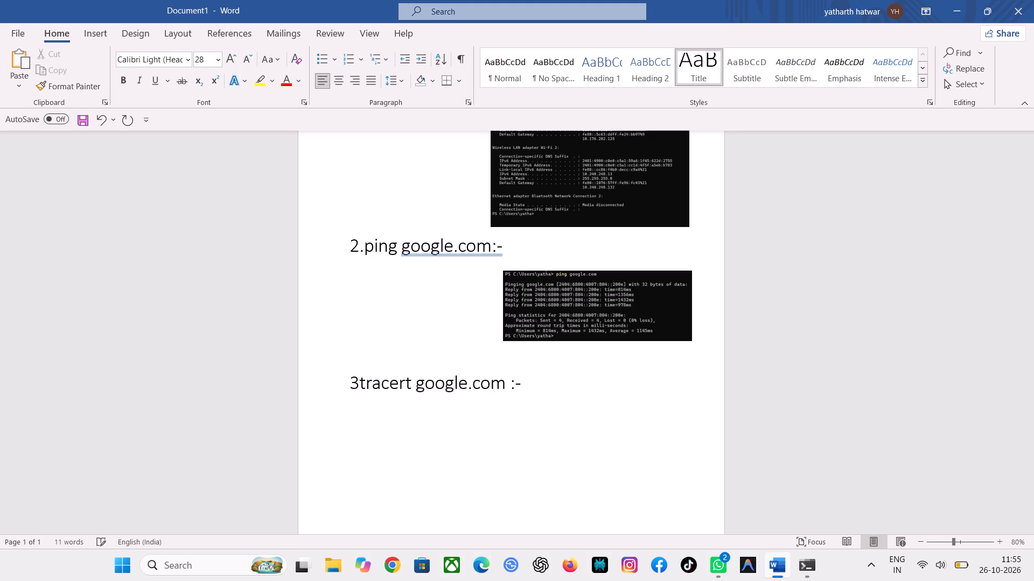
key("period")
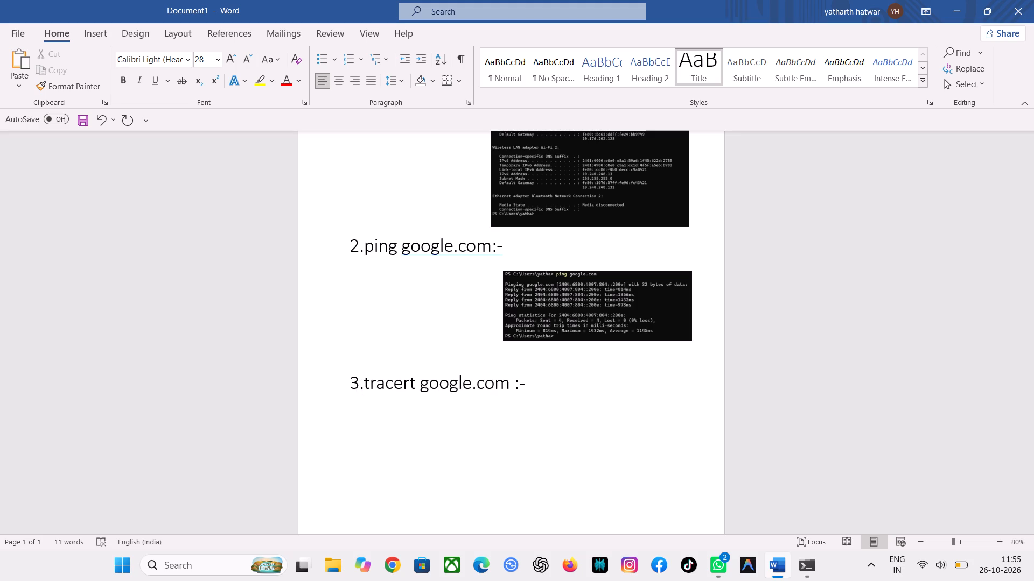
Add an empty line below the "3.tracert google.com :-" heading.
left_click(533, 386)
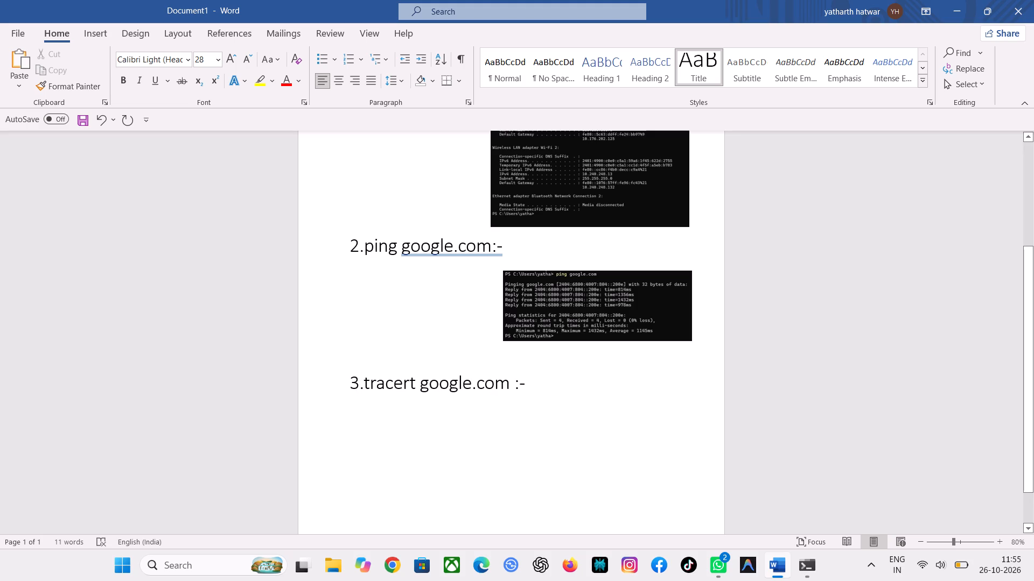
key("Return")
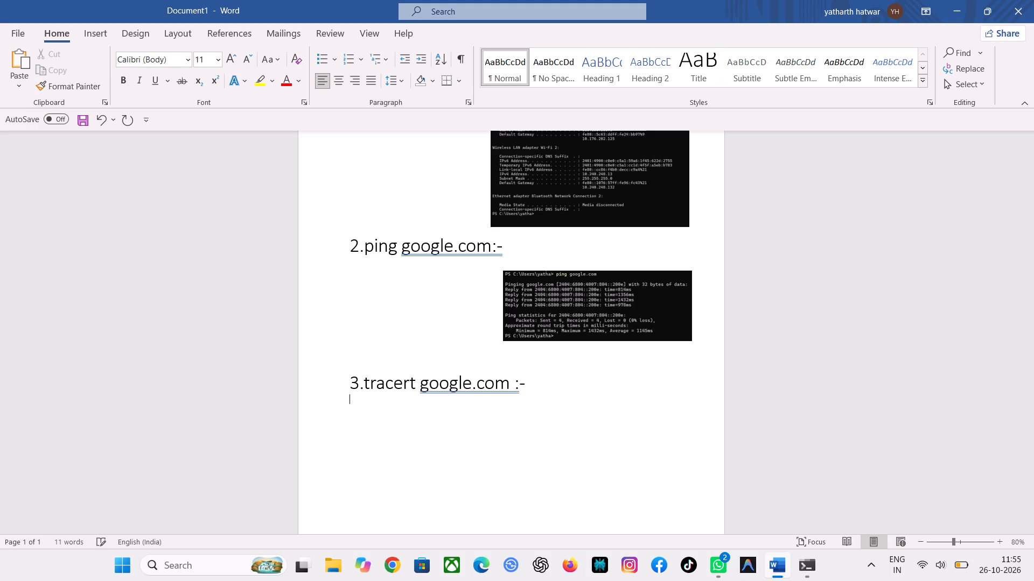
left_click(373, 417)
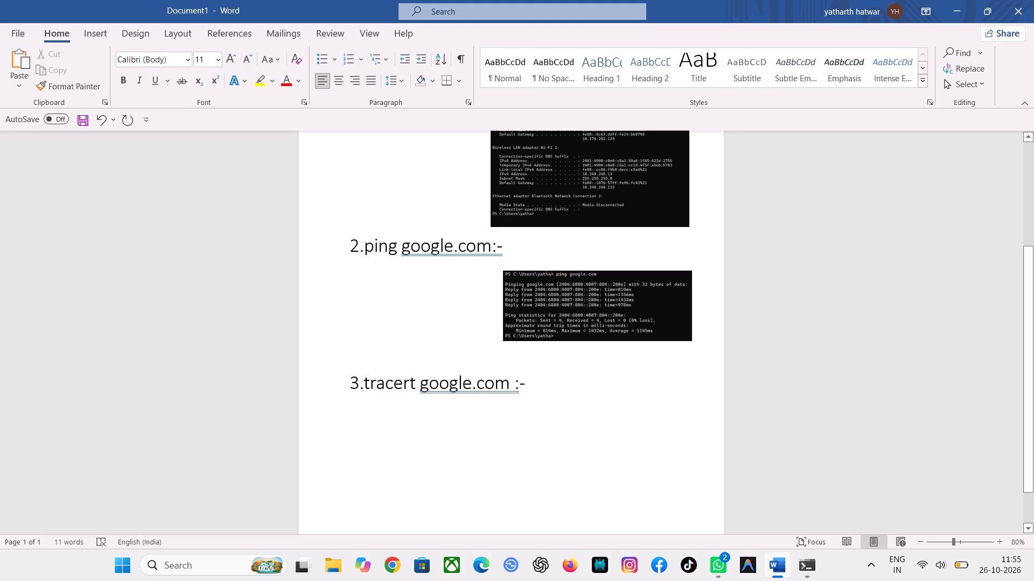
Switch to PowerShell and check the progress of the tracert google.com command.
left_click(489, 288)
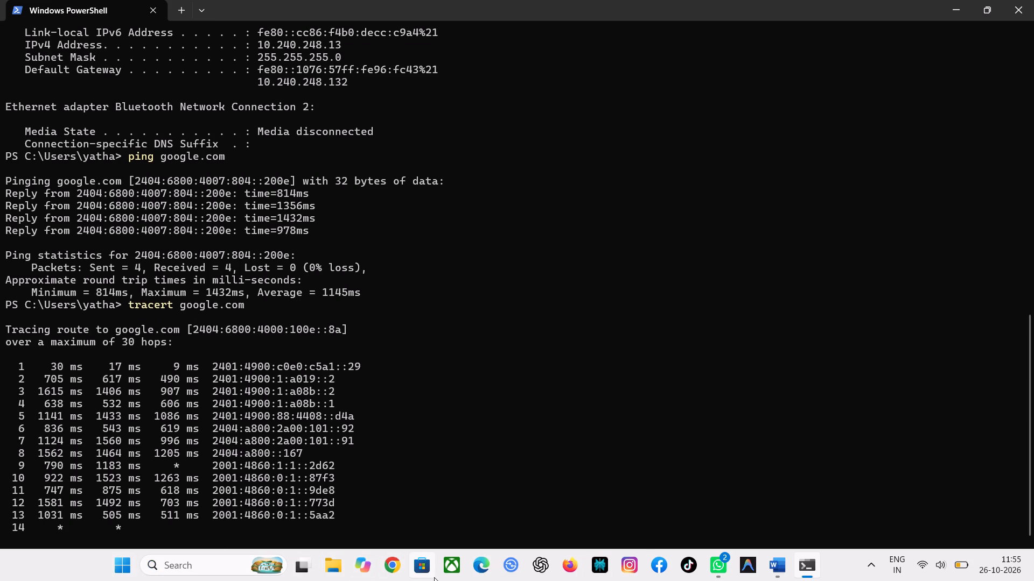
Switch to Chrome and search Google for "programiz", replacing the existing search query.
left_click(394, 565)
left_click(569, 263)
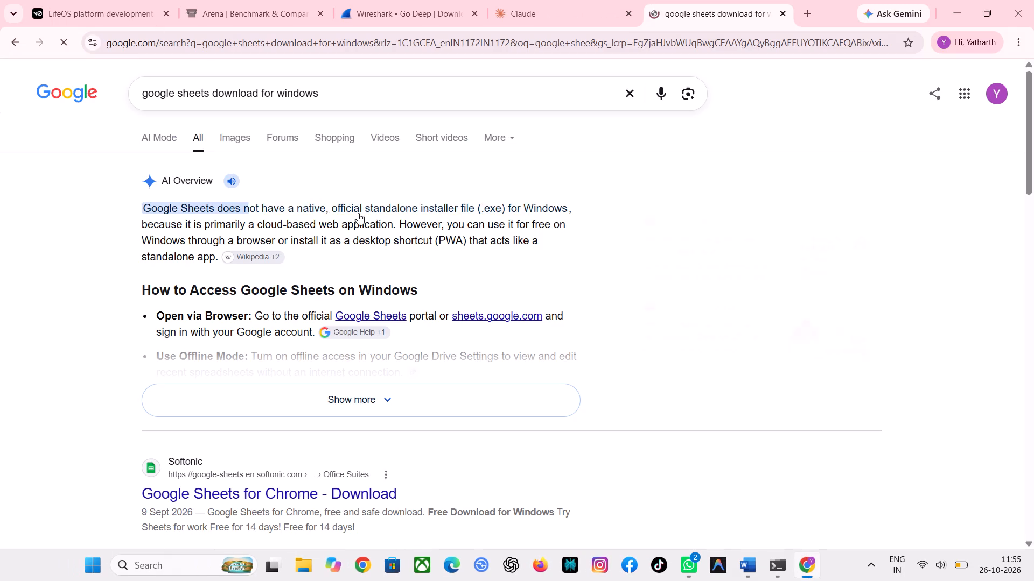
left_click(323, 98)
key("BackSpace")
key("BackSpace")
key("BackSpace")
key("BackSpace")
key("BackSpace")
key("BackSpace")
key("BackSpace")
key("BackSpace")
key("BackSpace")
key("BackSpace")
key("BackSpace")
key("BackSpace")
key("BackSpace")
key("BackSpace")
key("BackSpace")
key("BackSpace")
key("BackSpace")
key("BackSpace")
key("BackSpace")
key("BackSpace")
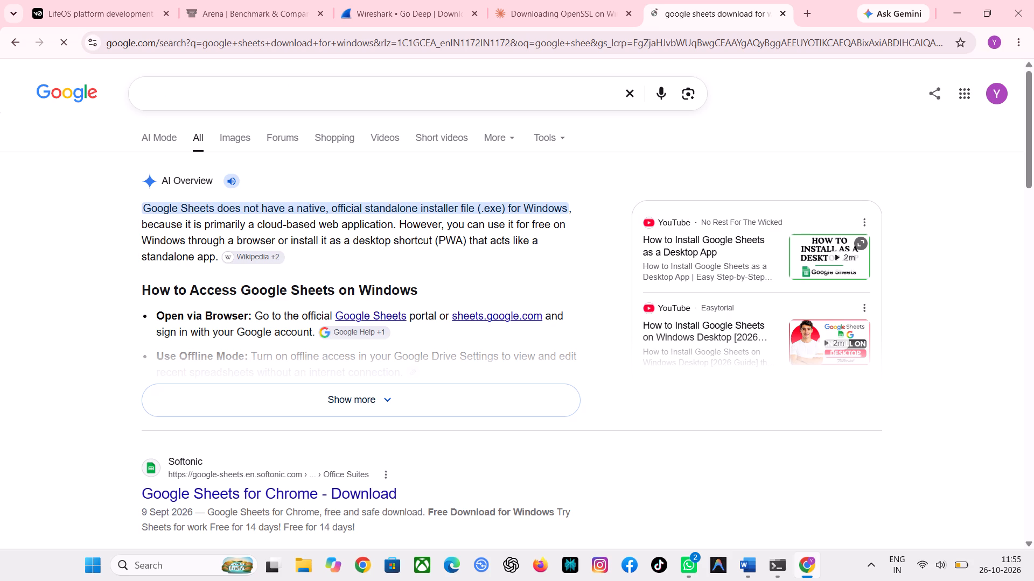
type("programi")
key("z")
key("Return")
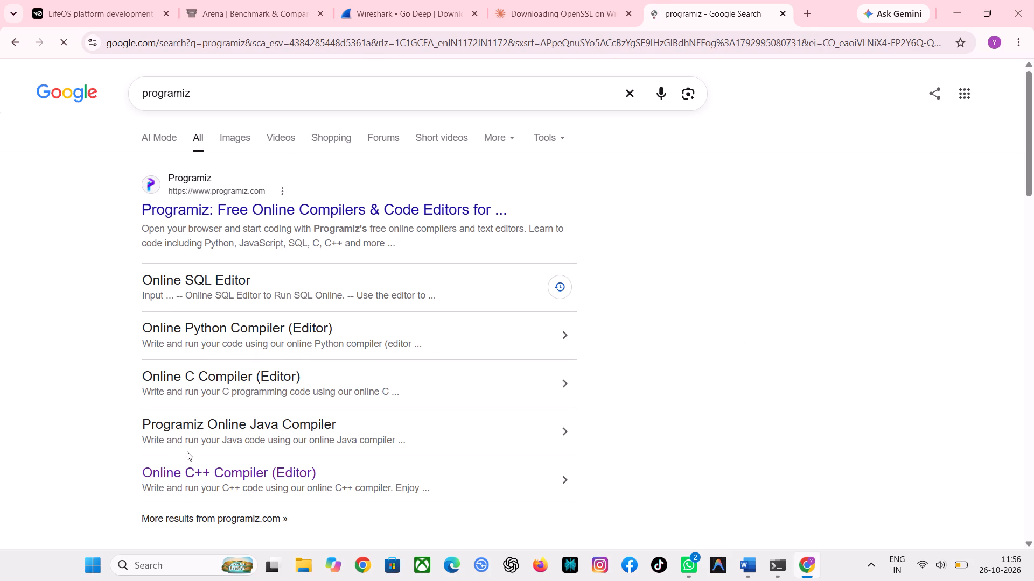
Open Programiz's Online C++ Compiler (Editor) from the search results.
left_click(188, 477)
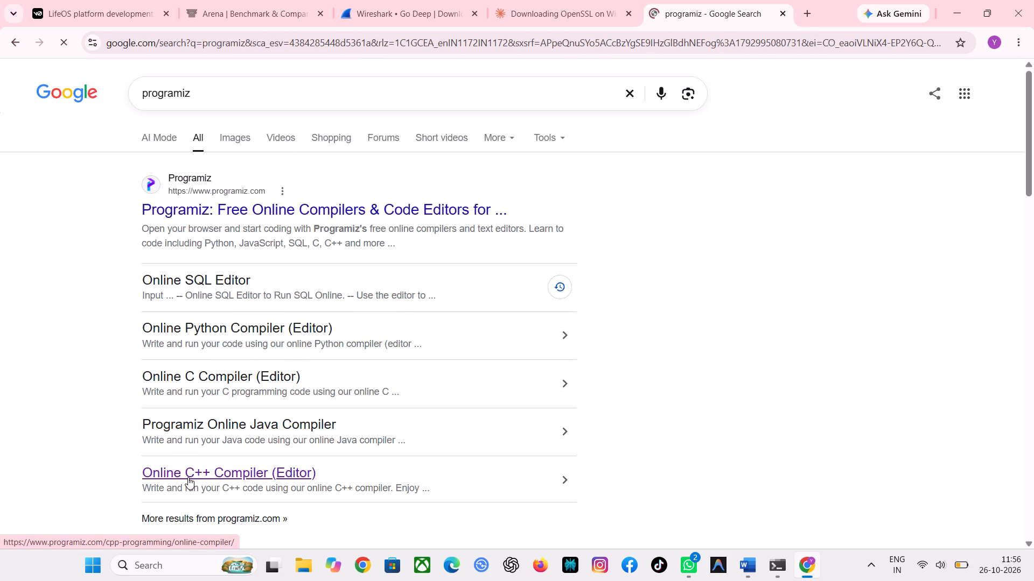
left_click(485, 478)
double_click(485, 478)
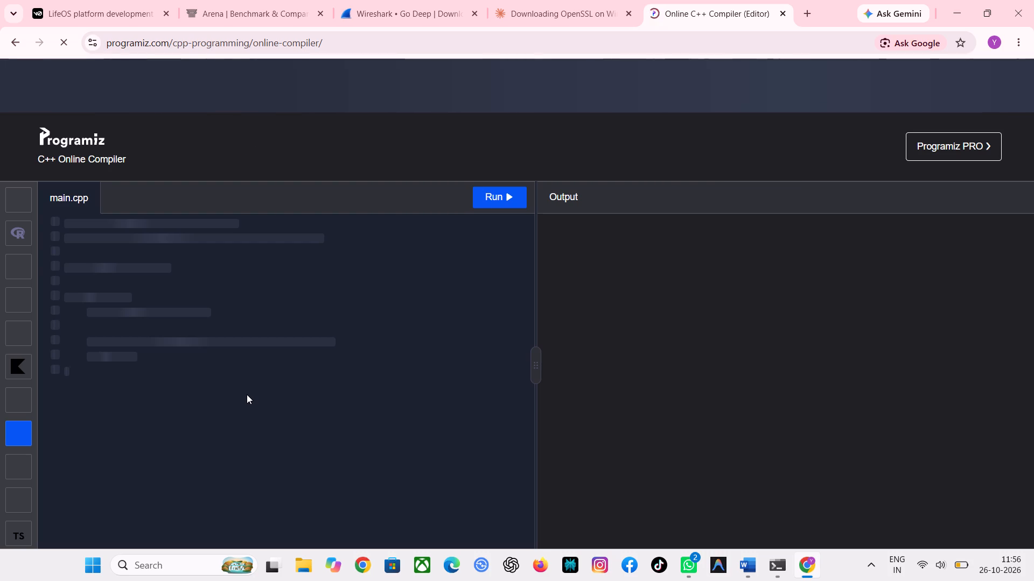
scroll(247, 394, "down", 1)
Switch to PowerShell and capture a screenshot of the tracert google.com output, from the "Tracing route to google.com" line through hop 20.
left_click(717, 114)
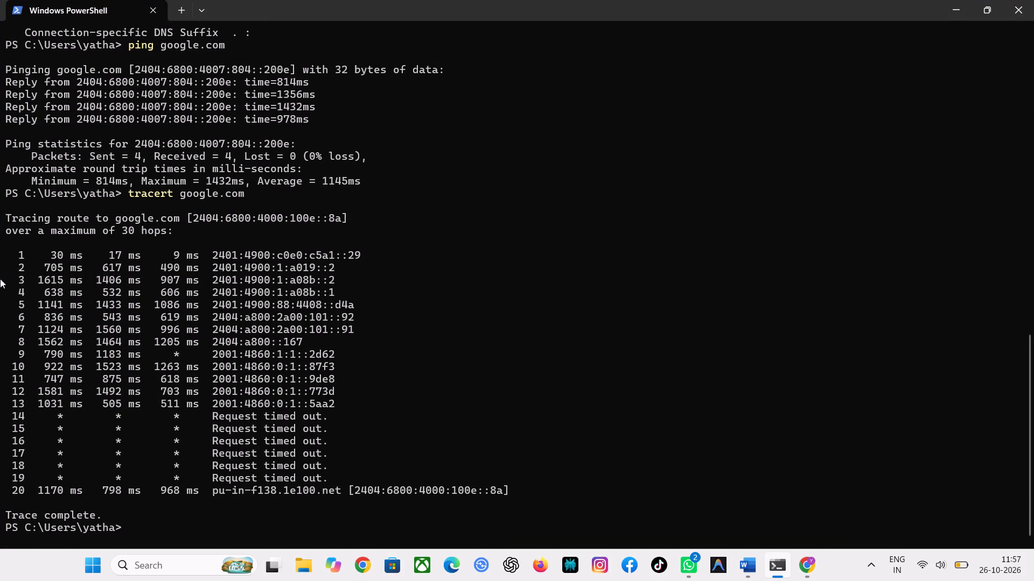
key("Print")
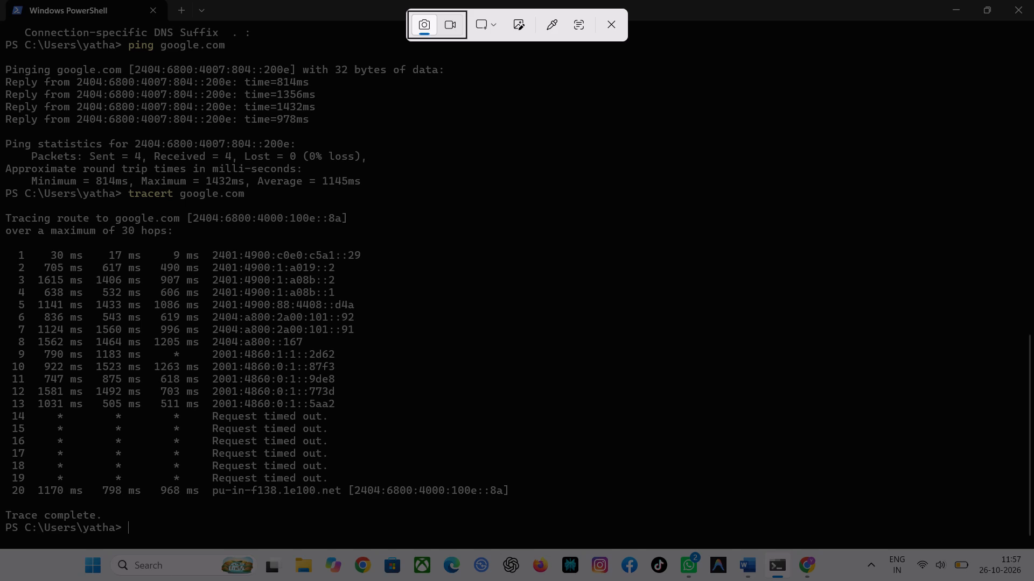
left_click_drag(0, 207, 334, 265)
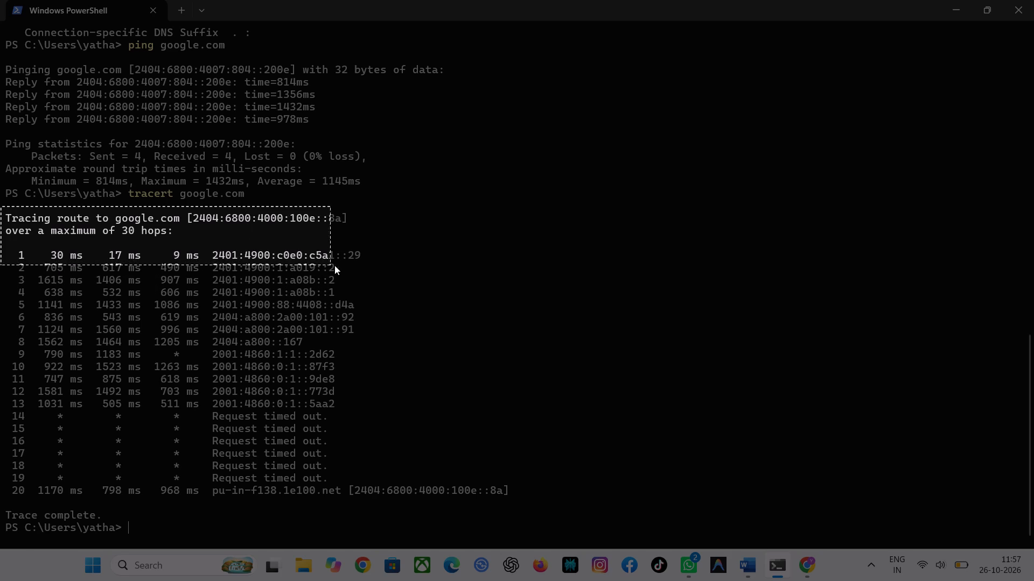
left_click_drag(334, 265, 80, 213)
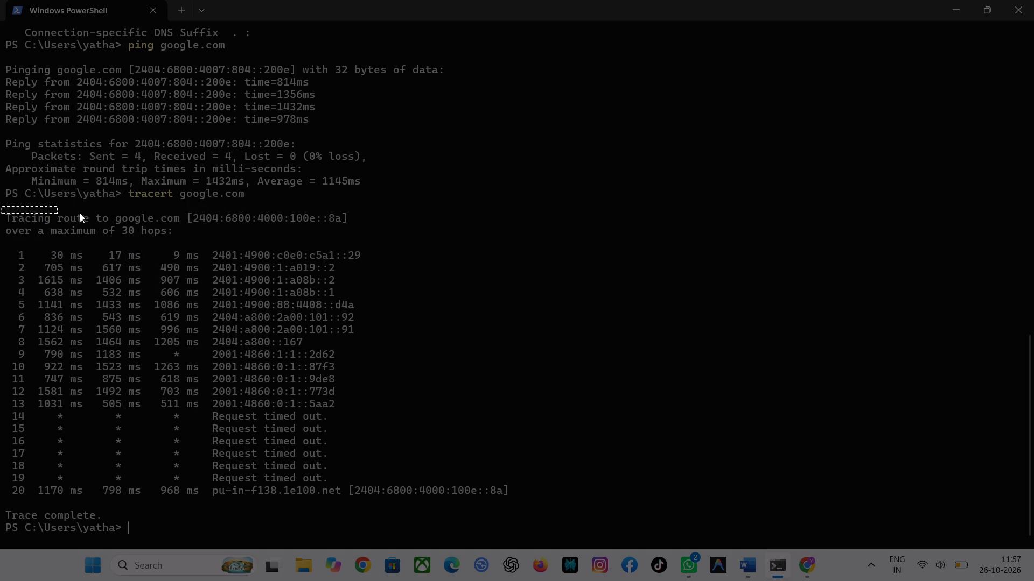
left_click_drag(80, 213, 453, 348)
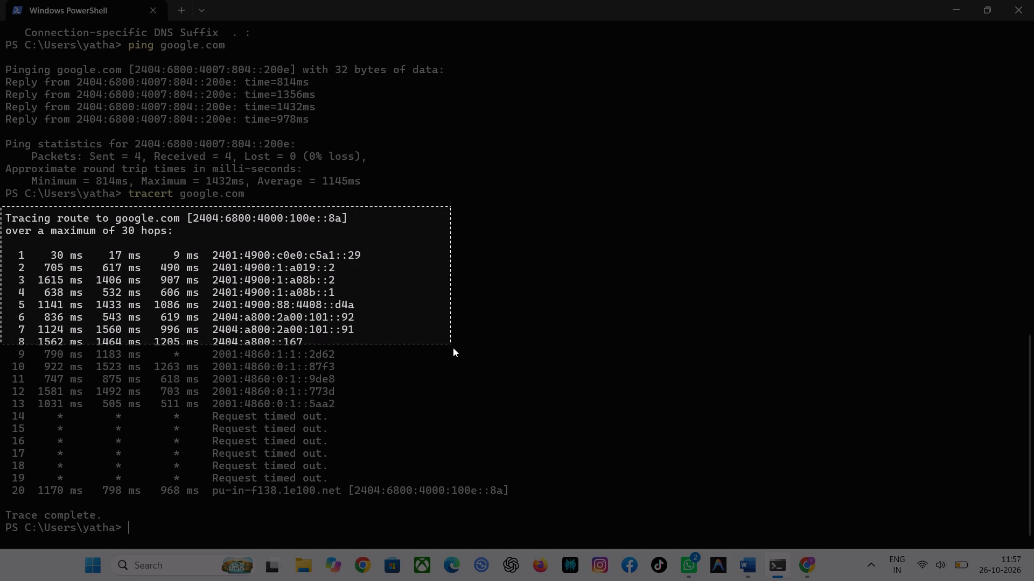
left_click_drag(453, 348, 583, 506)
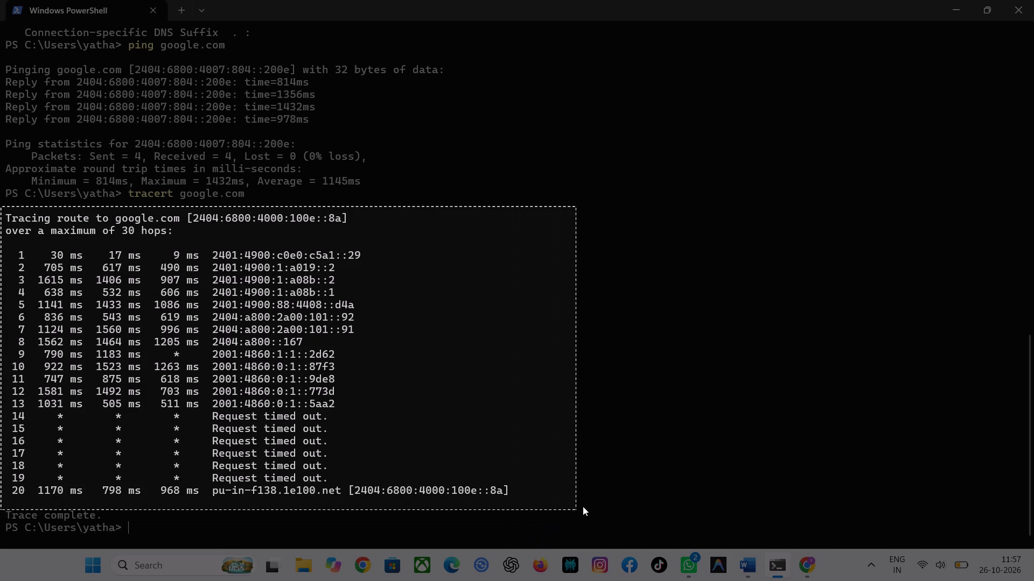
left_click_drag(583, 506, 597, 503)
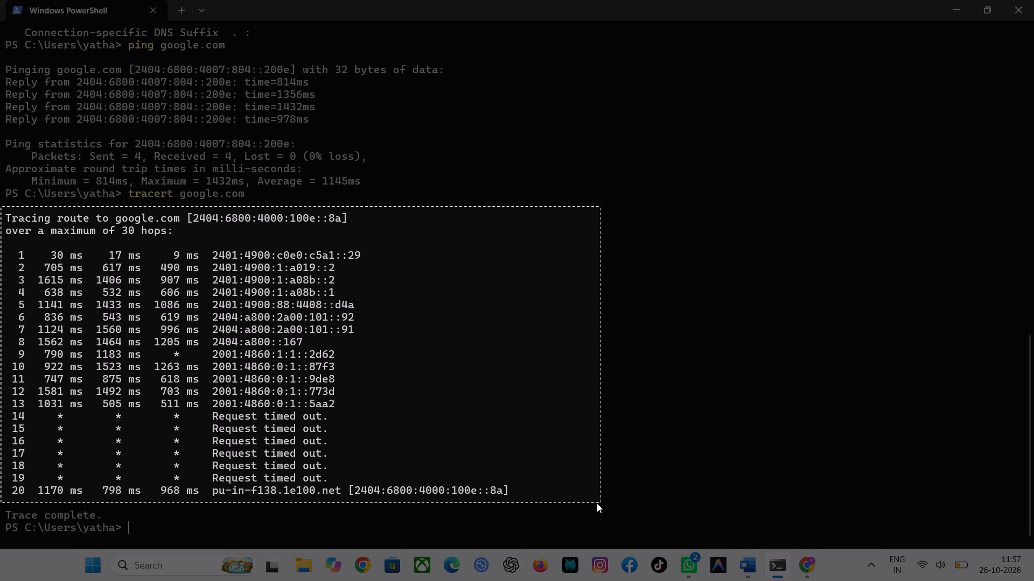
left_click_drag(597, 503, 575, 504)
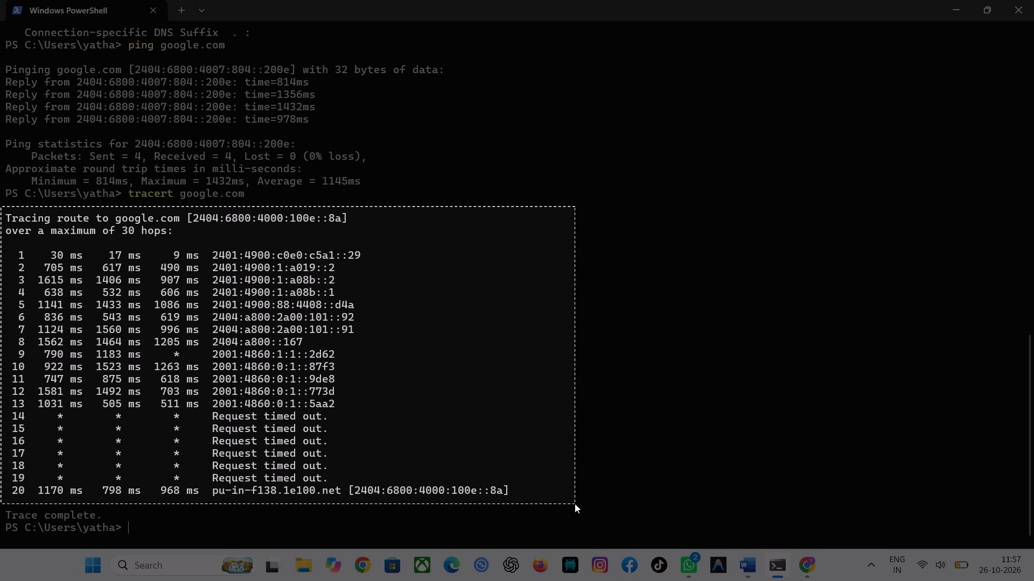
left_click_drag(575, 504, 561, 505)
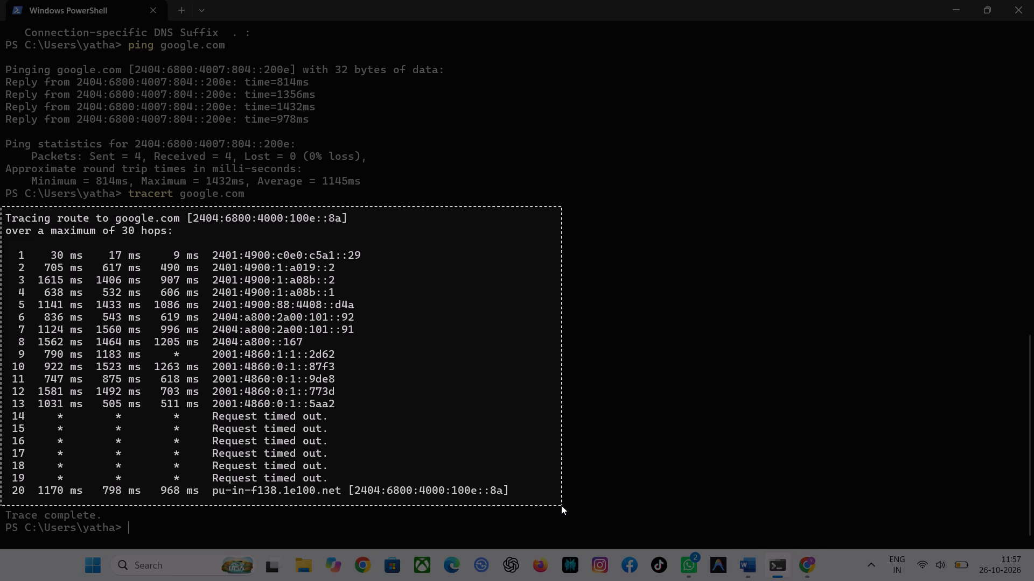
left_click_drag(561, 505, 551, 506)
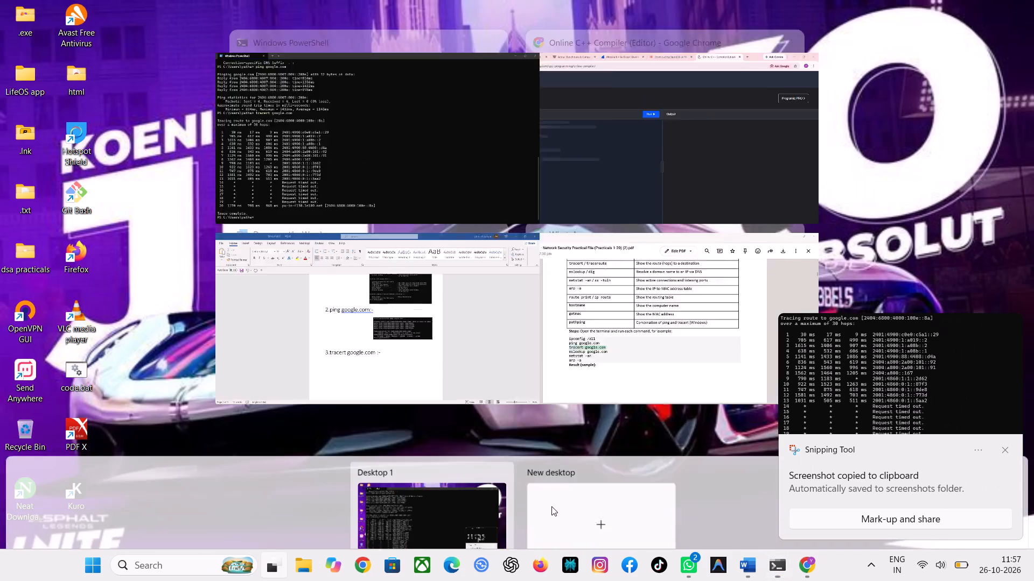
Switch to the Word document and paste the captured tracert screenshot below the "3.tracert google.com :-" heading.
left_click(446, 344)
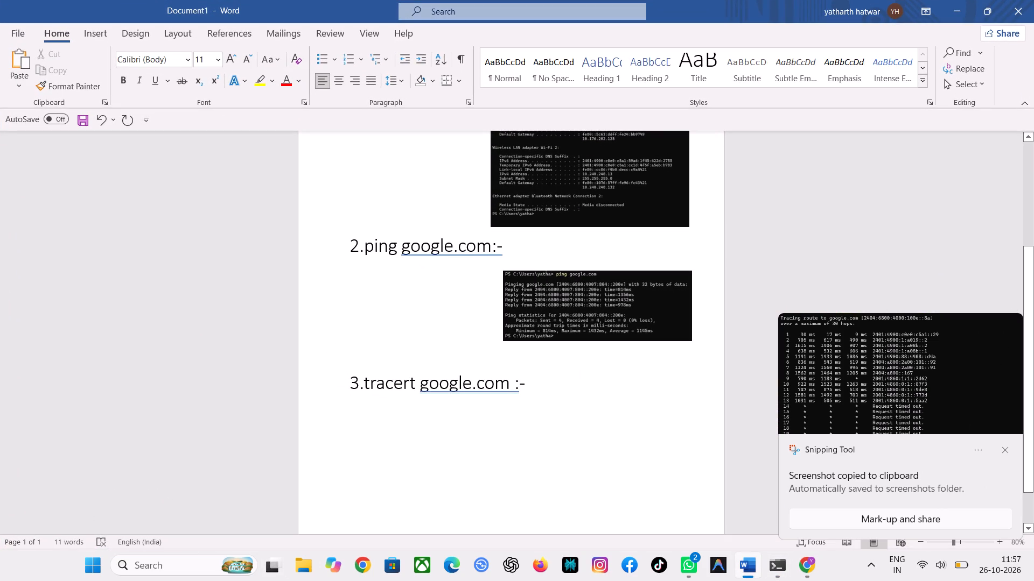
key("ctrl+v")
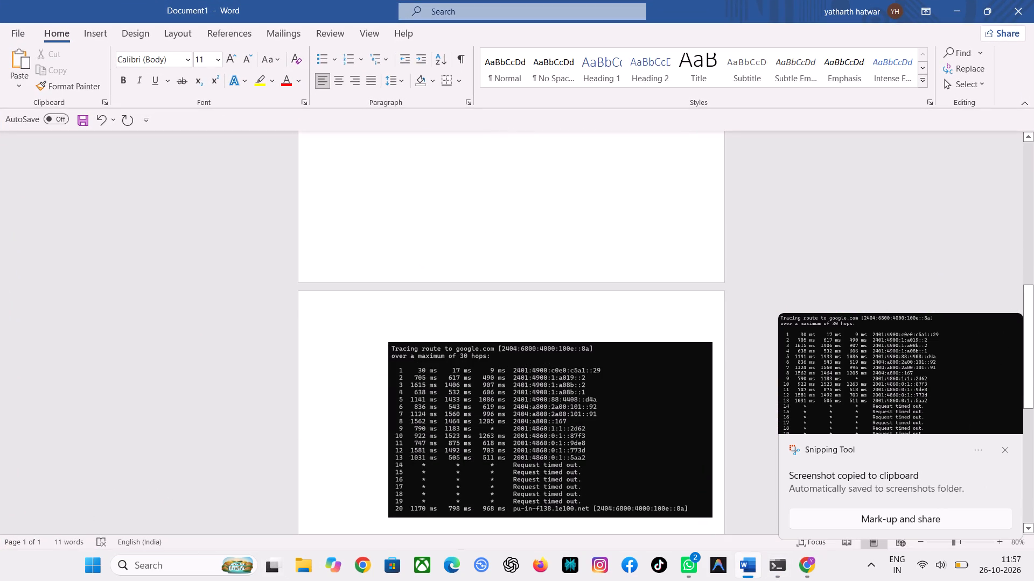
Set the pasted tracert picture's layout to Tight text wrapping.
left_click(418, 448)
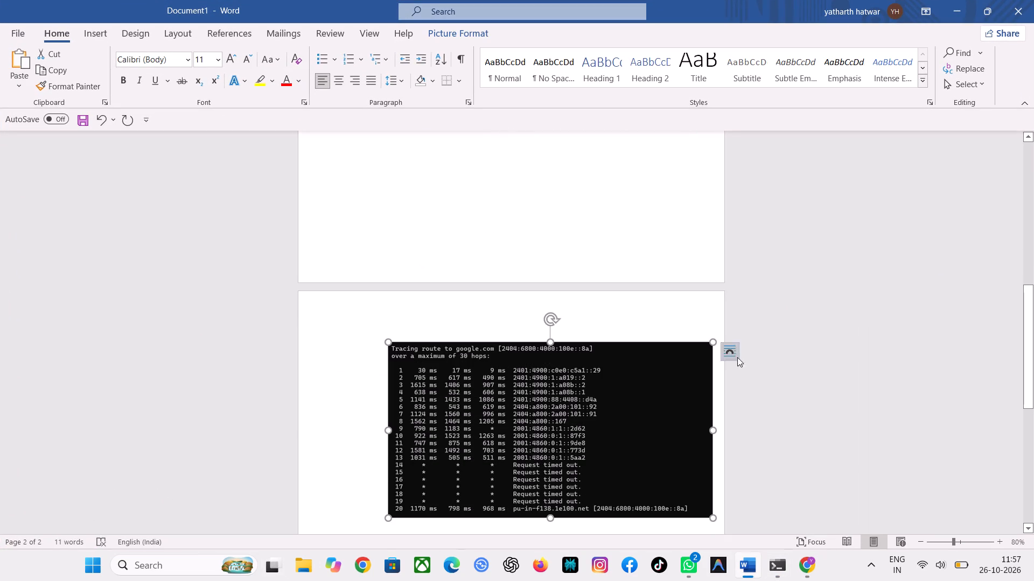
left_click(735, 356)
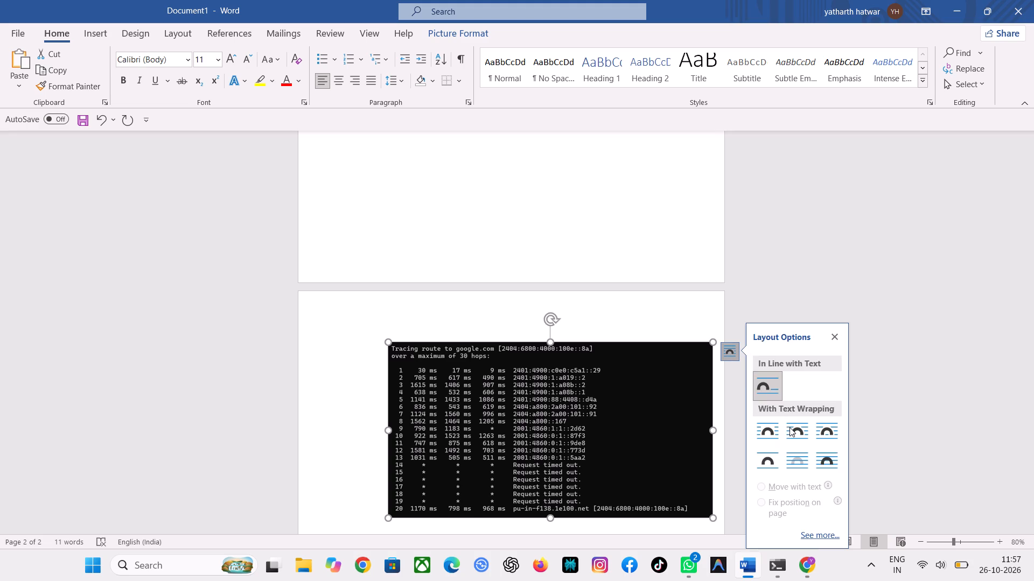
left_click(790, 427)
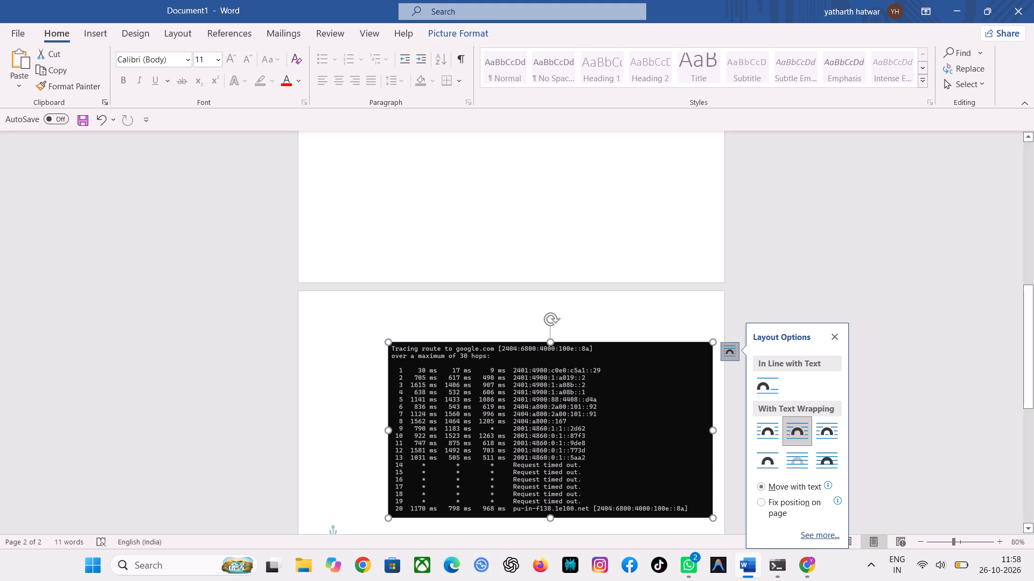
Shrink the tracert picture proportionally to about 60% of its pasted width.
left_click_drag(710, 516, 710, 515)
left_click_drag(710, 515, 633, 472)
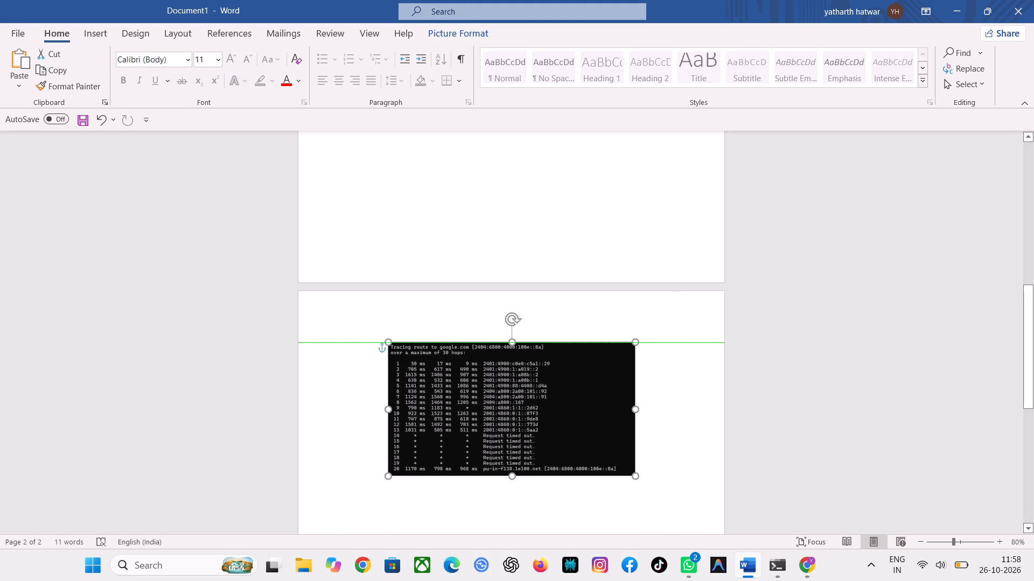
left_click_drag(633, 472, 524, 442)
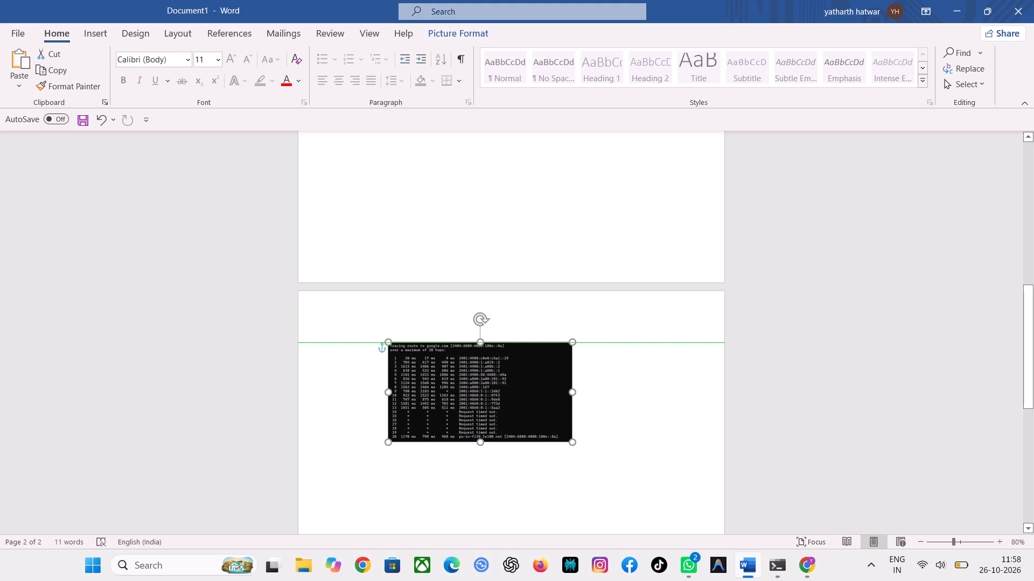
left_click_drag(524, 442, 533, 446)
Move the tracert picture from the top of the first page to the space directly below the "3.tracert google.com :-" heading.
scroll(499, 457, "down", 1)
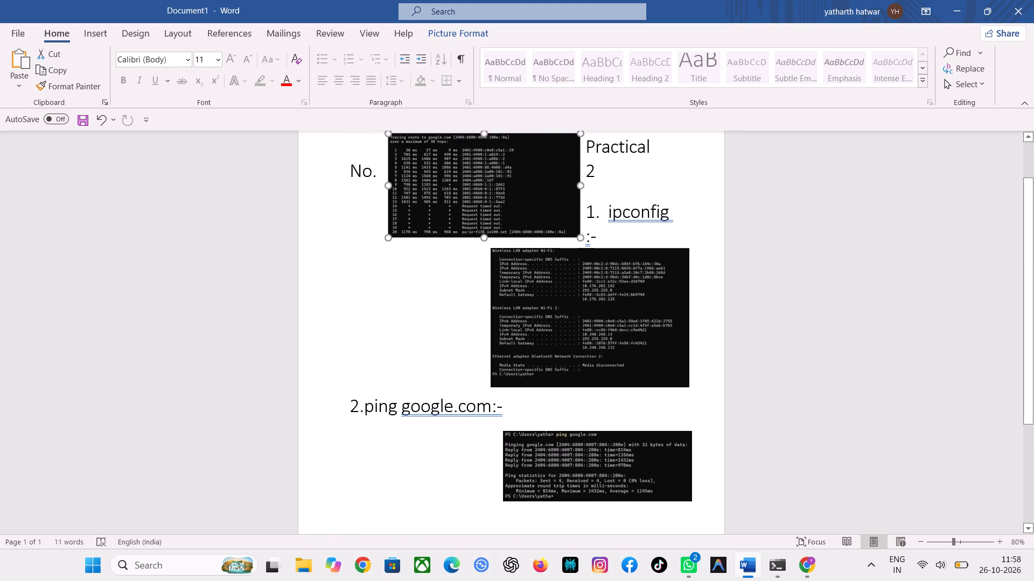
scroll(499, 457, "down", 4)
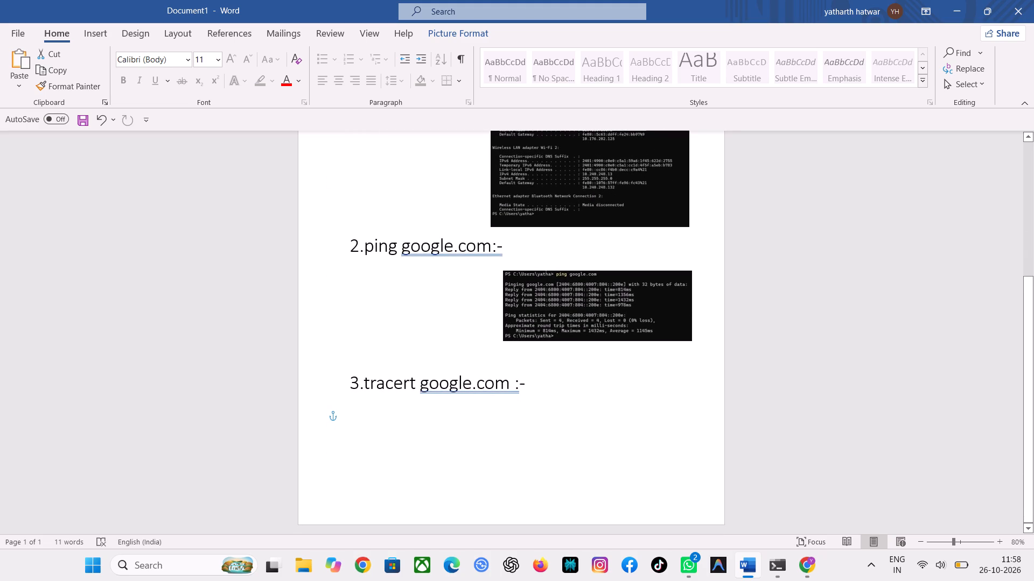
scroll(688, 437, "down", 4)
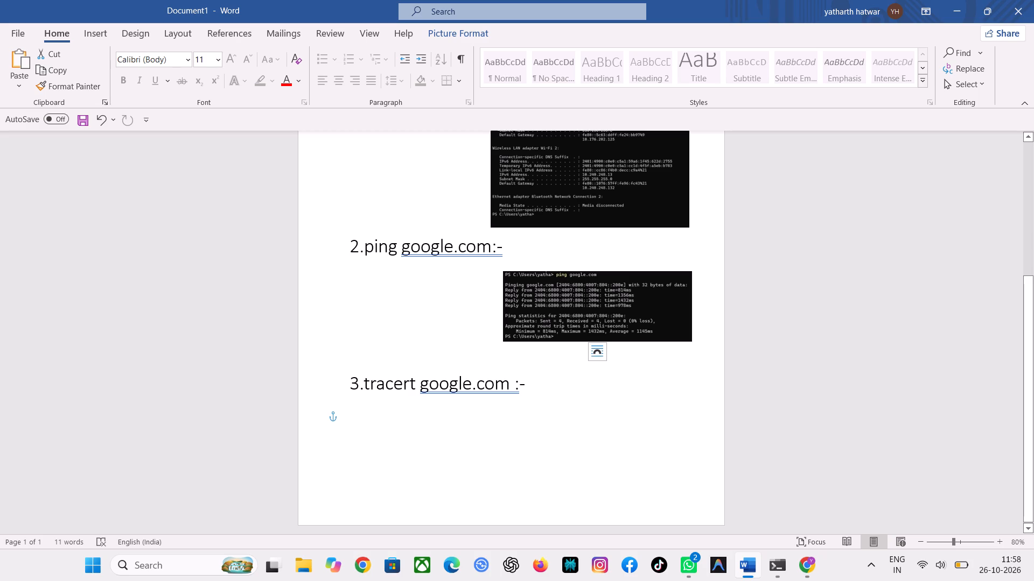
scroll(688, 437, "down", 3)
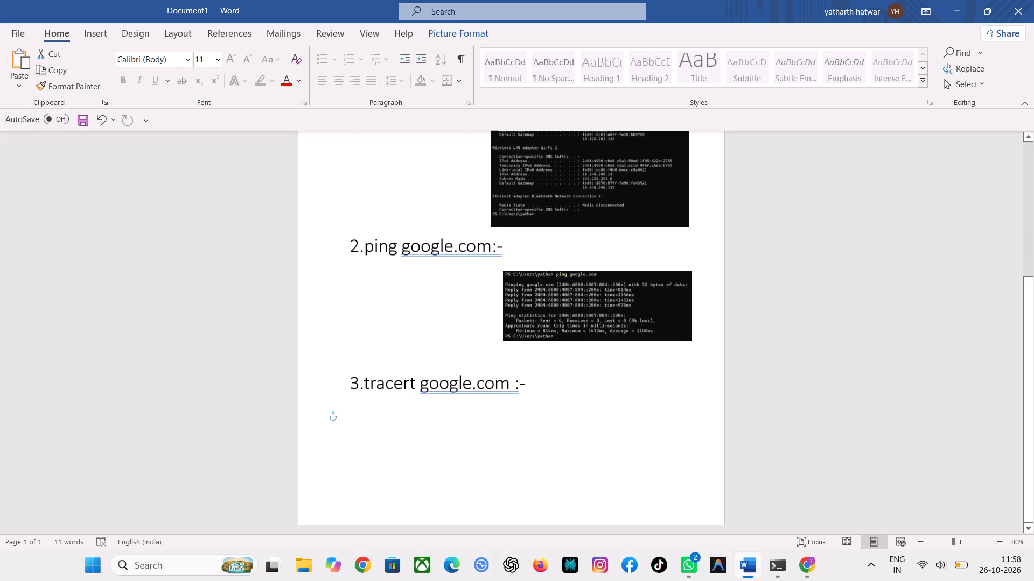
scroll(688, 437, "down", 3)
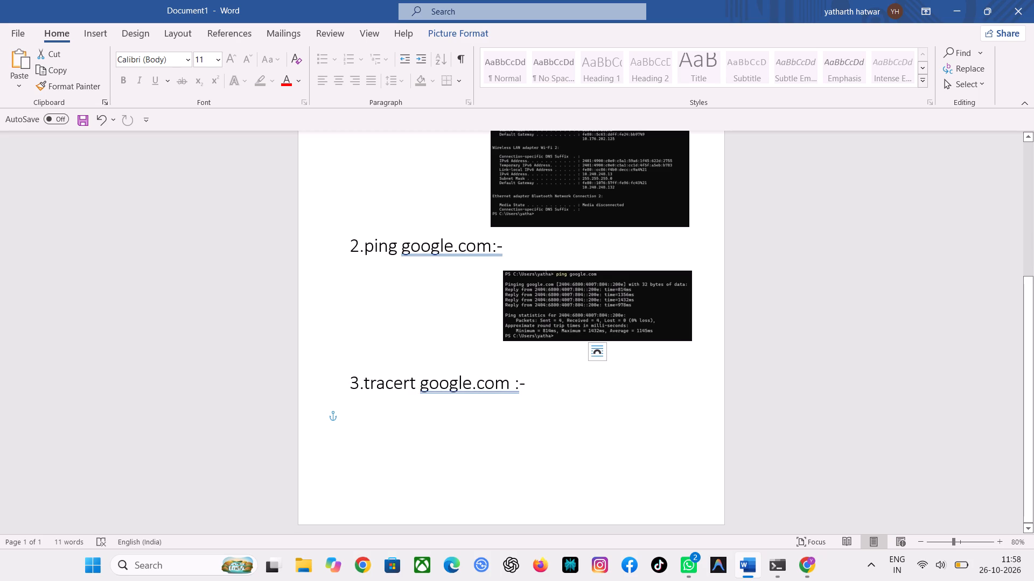
scroll(385, 462, "down", 3)
scroll(385, 462, "up", 1)
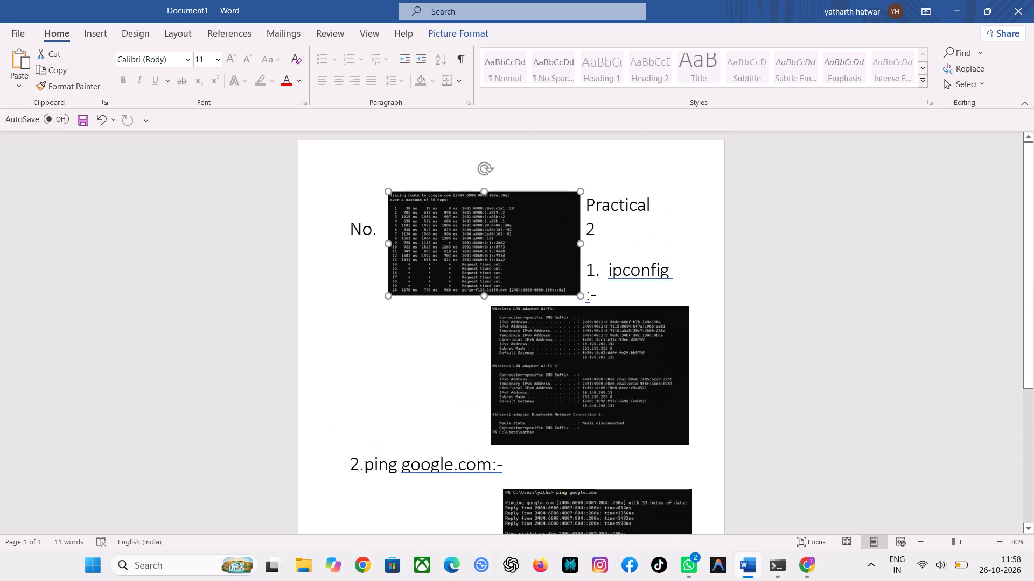
scroll(385, 462, "up", 1)
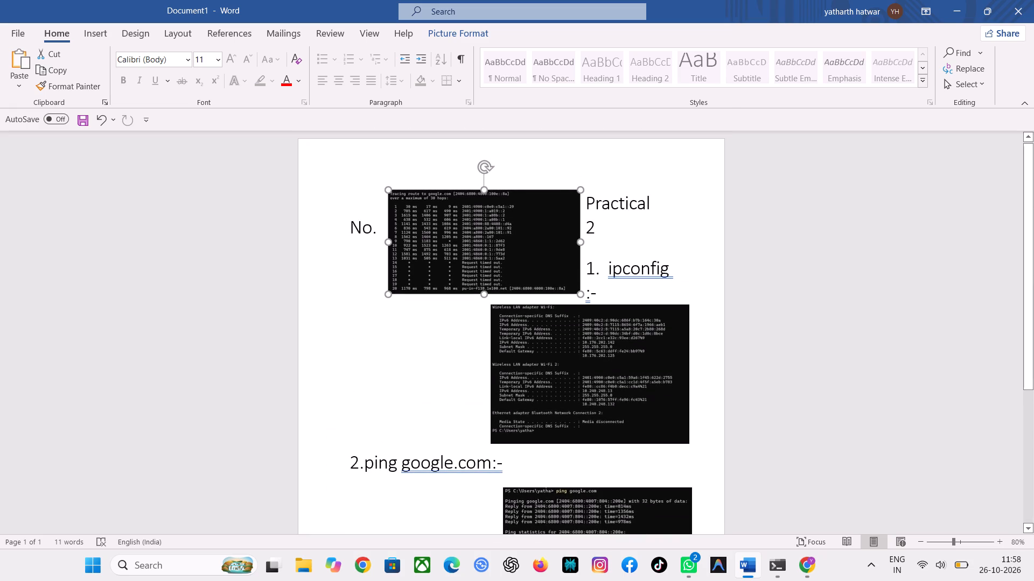
left_click_drag(473, 239, 483, 383)
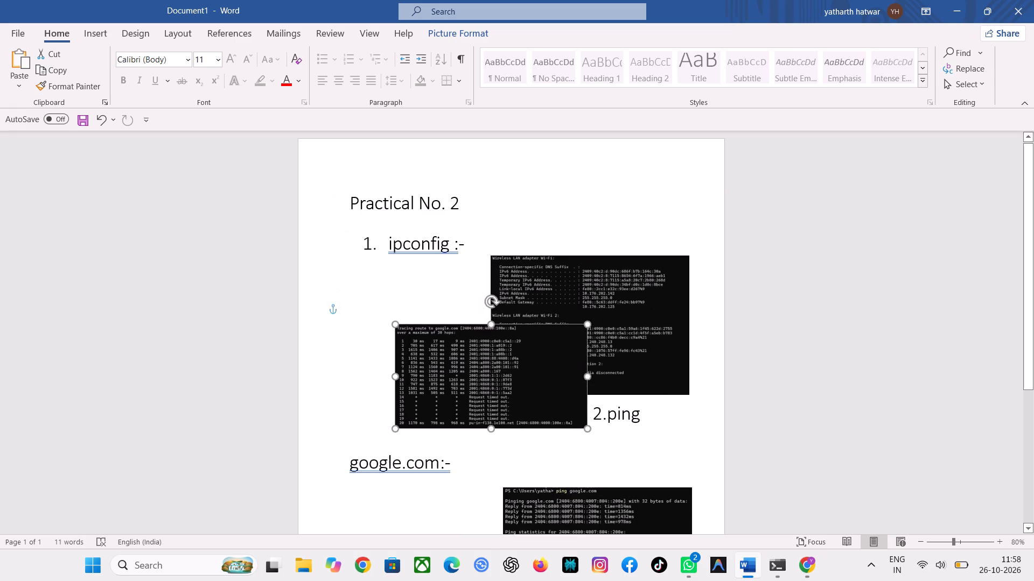
left_click_drag(483, 383, 492, 580)
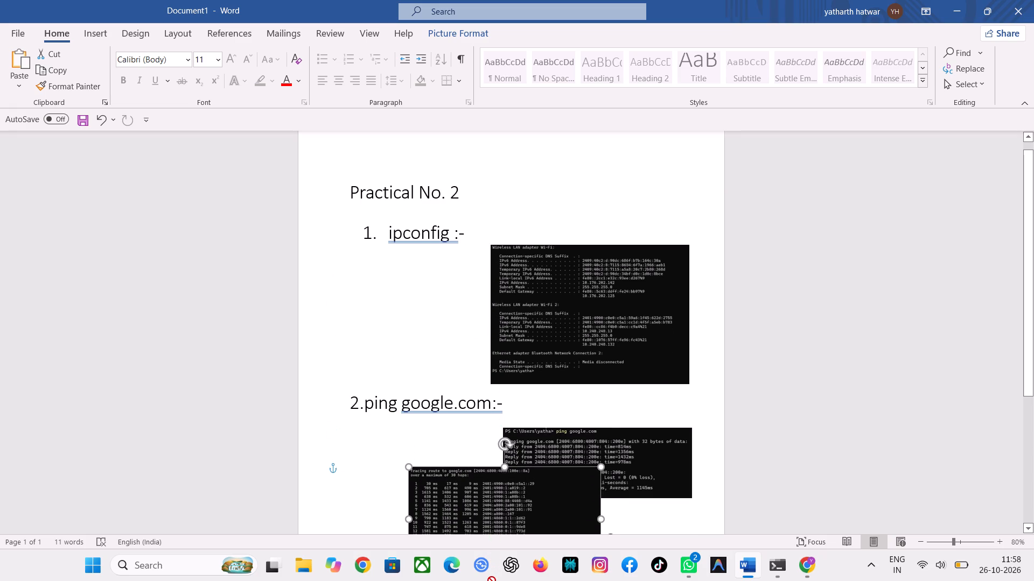
left_click_drag(492, 580, 451, 502)
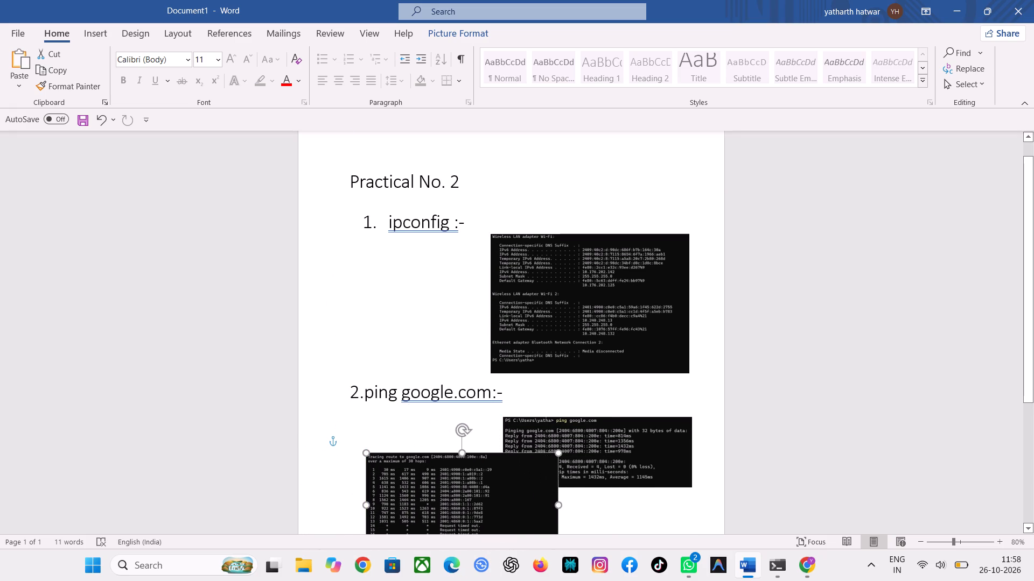
scroll(407, 394, "down", 2)
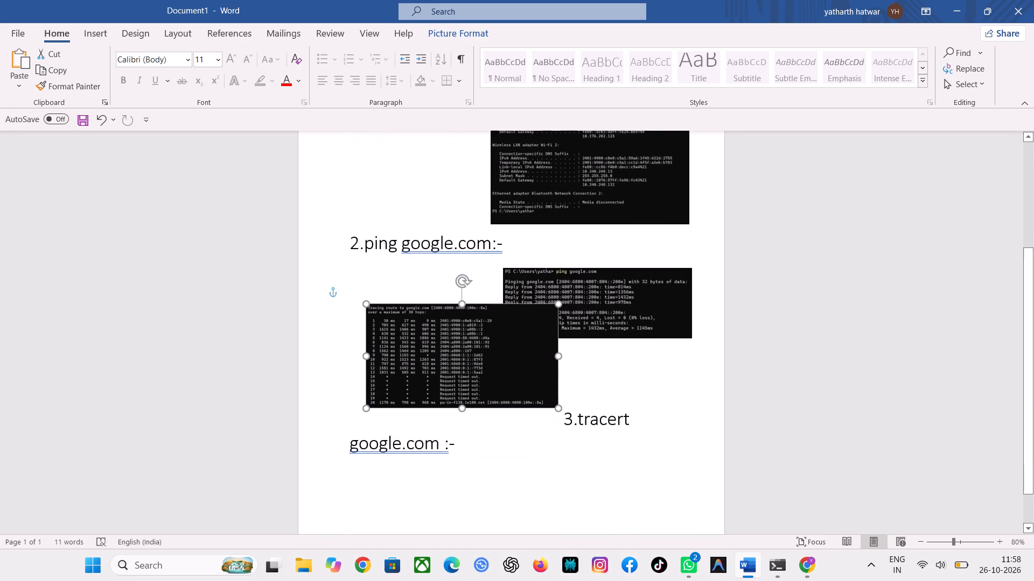
left_click(448, 367)
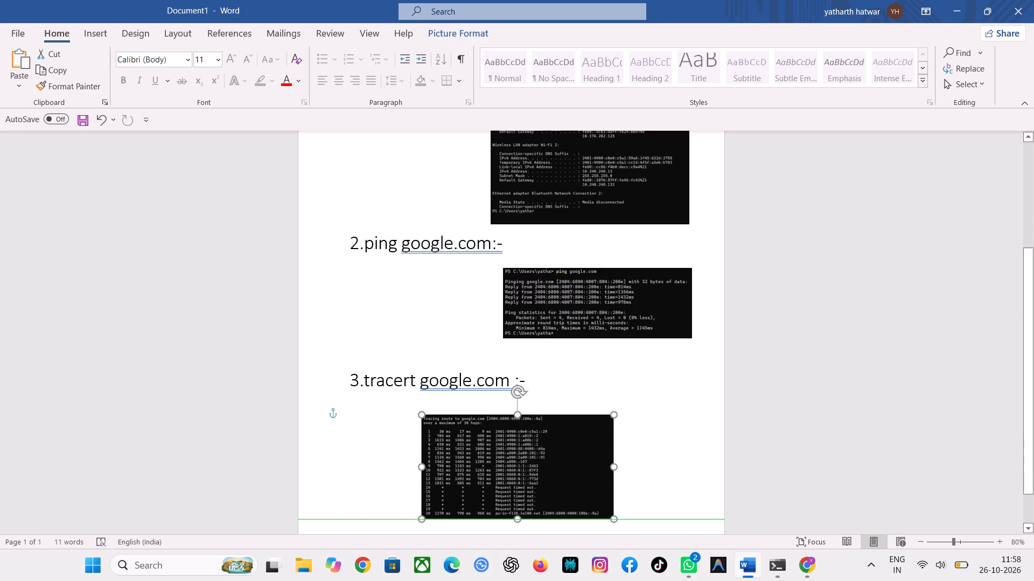
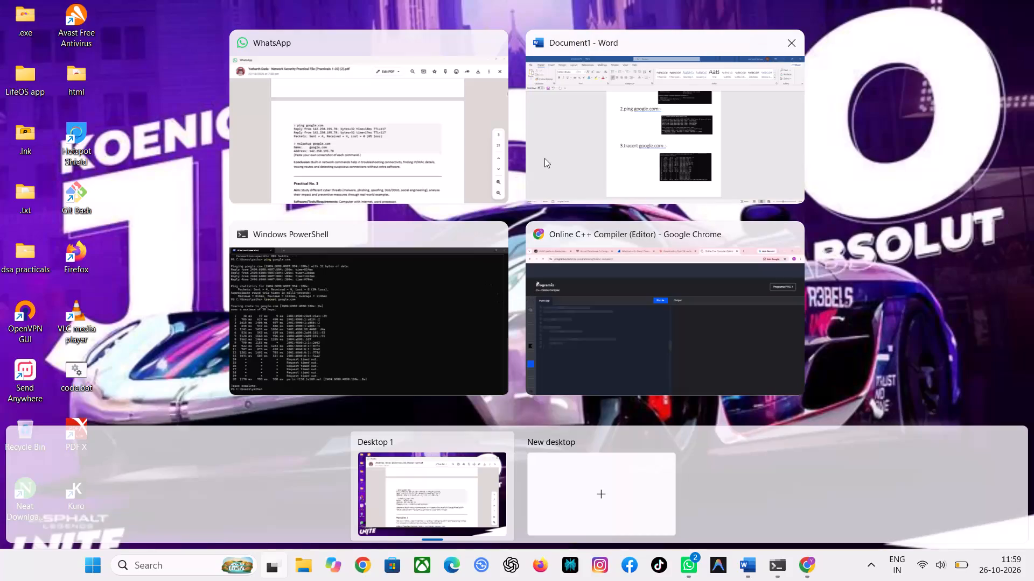
Switch to the PowerShell window and paste the command "nslookup google.com" at the prompt.
left_click(323, 338)
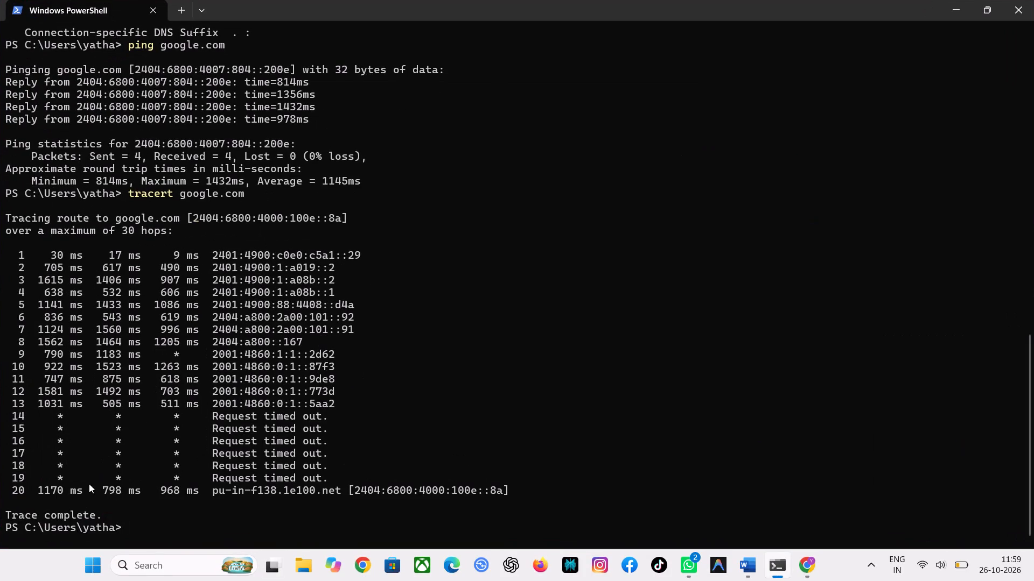
key("ctrl+v")
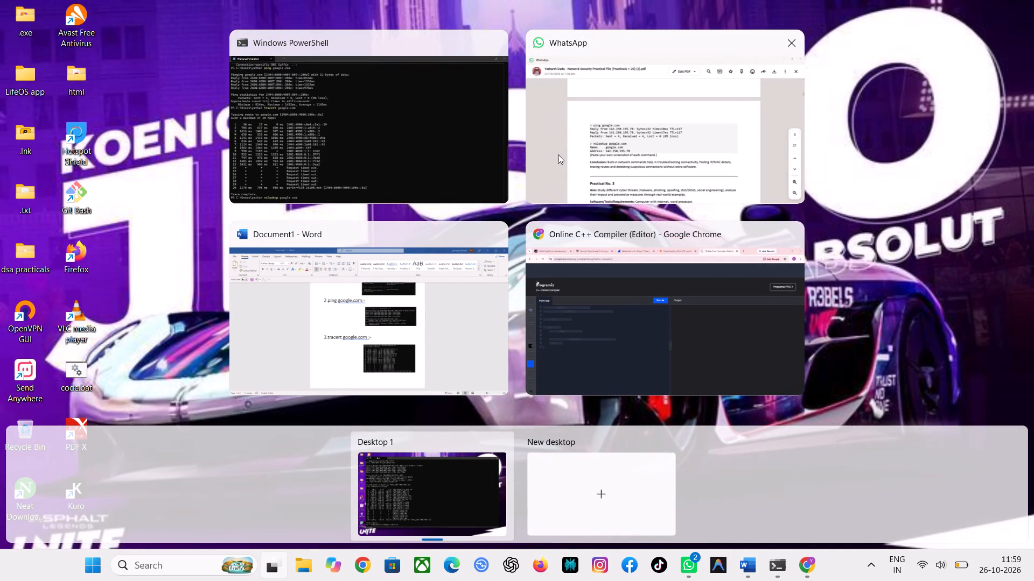
Switch to the Word document and start the fourth heading with "4" in the footer area below the tracert picture.
left_click(413, 315)
left_click(360, 478)
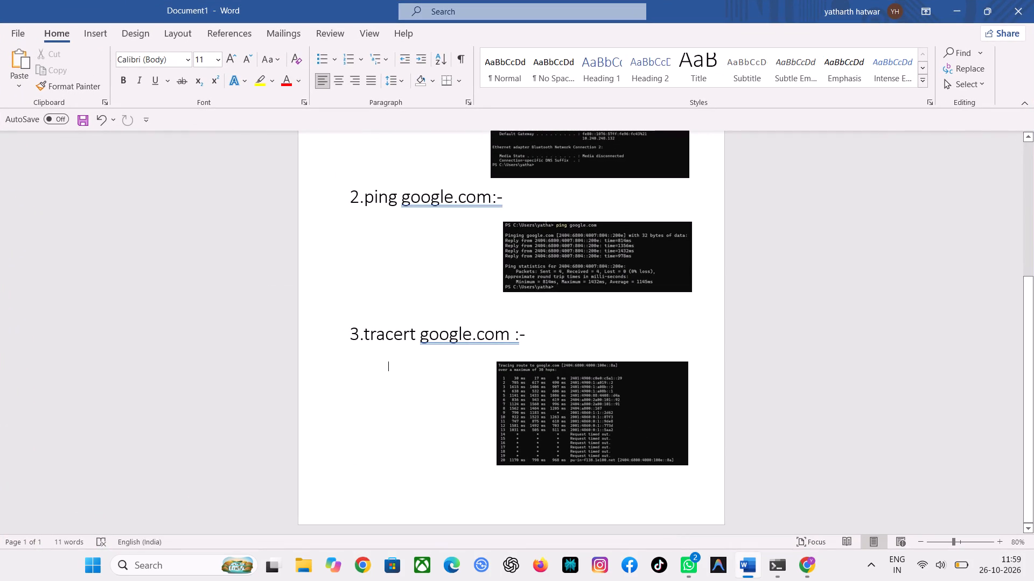
double_click(360, 478)
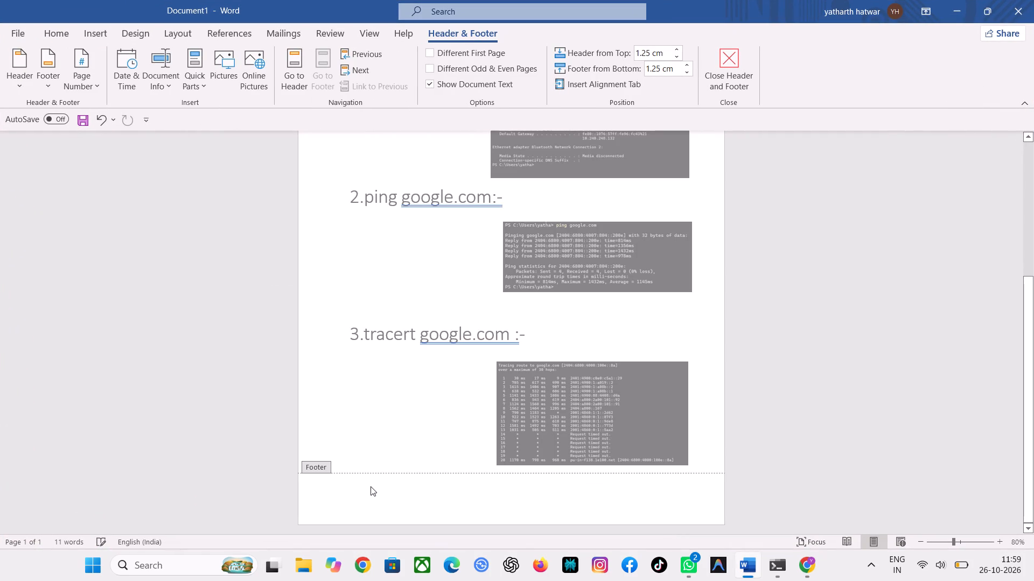
left_click(371, 486)
scroll(371, 486, "down", 2)
left_click(141, 415)
double_click(374, 492)
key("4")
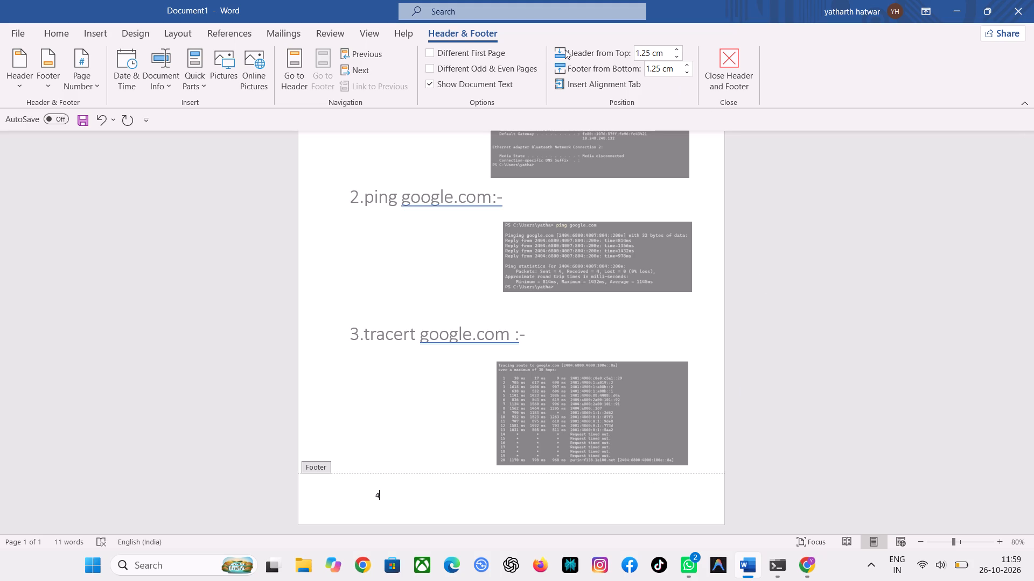
Delete the stray 4 from the page footer and return to the document body.
left_click(725, 61)
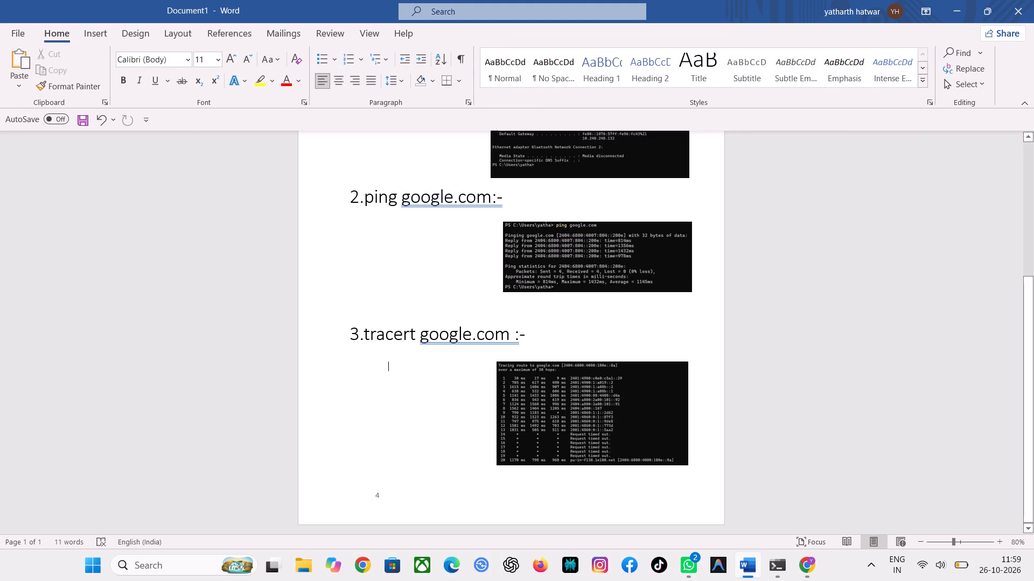
left_click(377, 488)
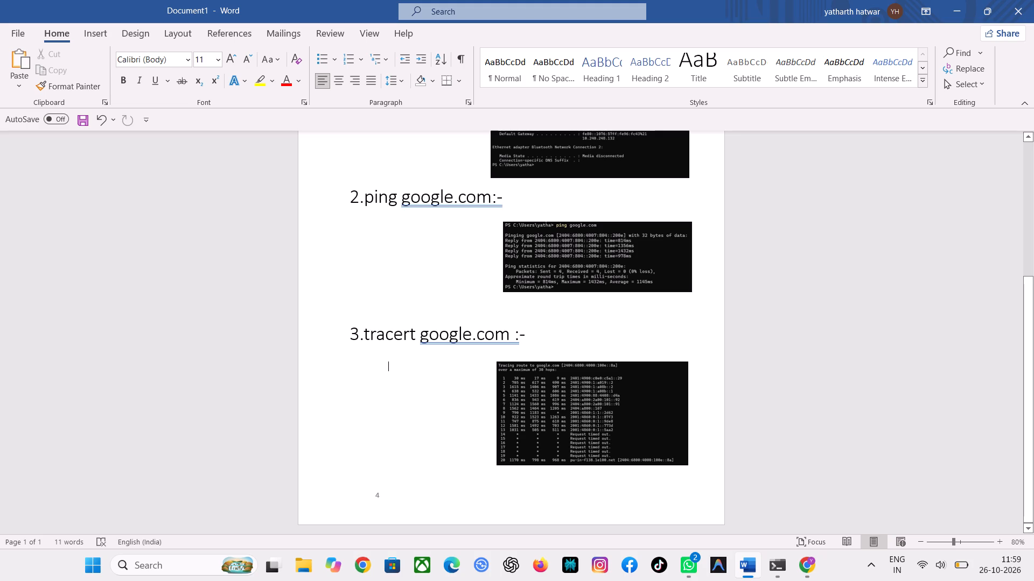
left_click(375, 492)
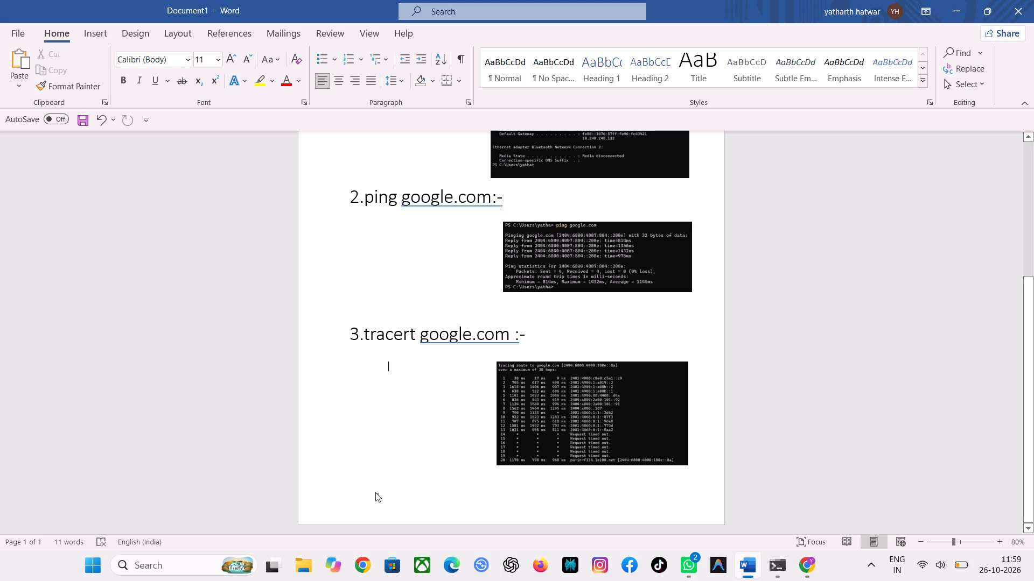
left_click(388, 490)
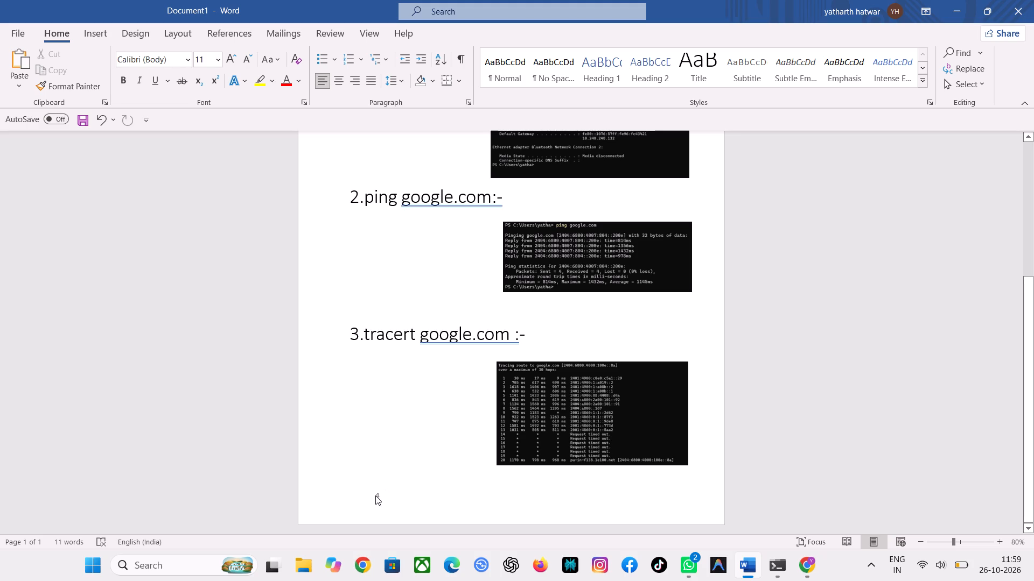
left_click(376, 495)
left_click(376, 495)
triple_click(376, 495)
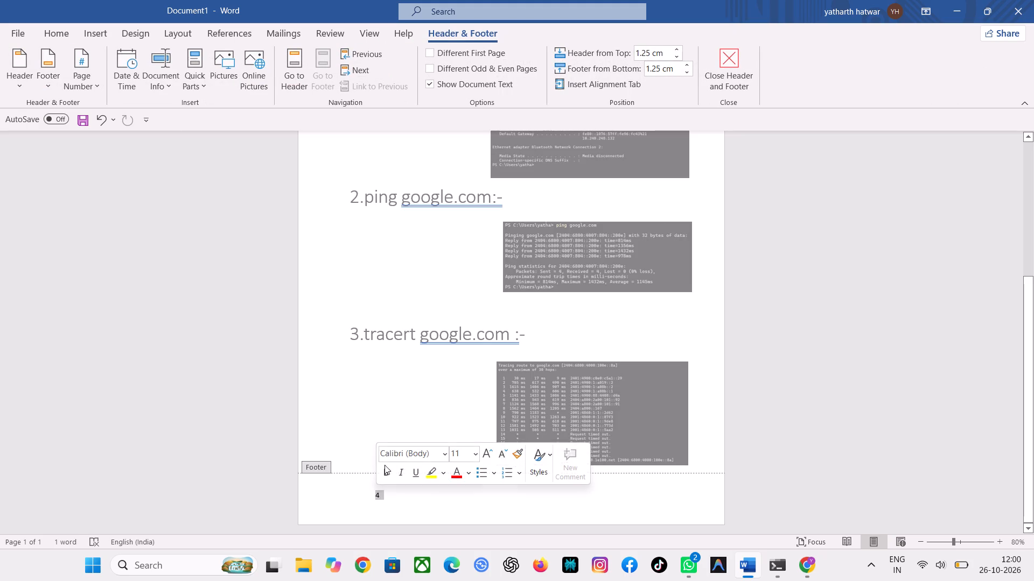
key("BackSpace")
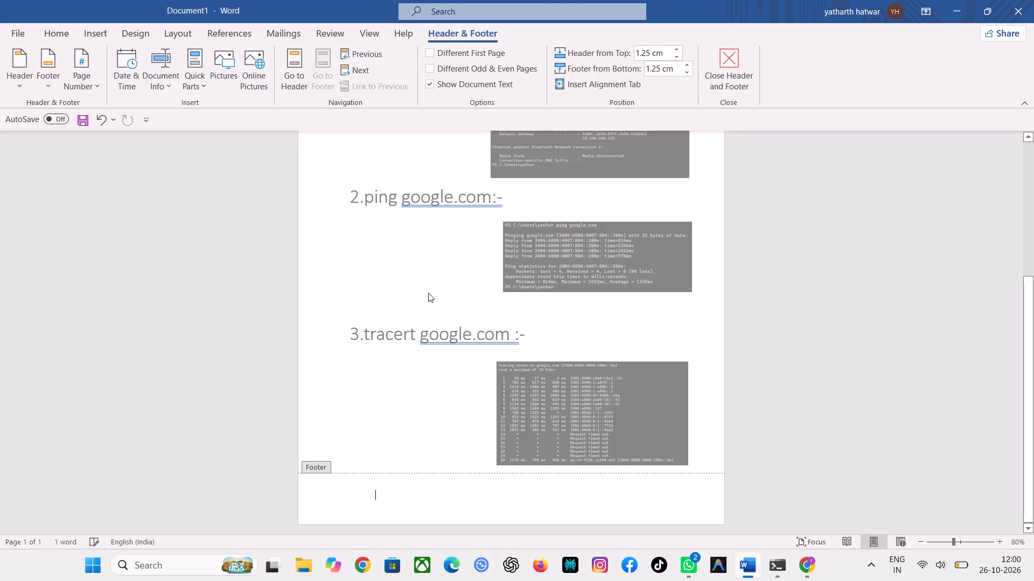
right_click(240, 393)
left_click(175, 411)
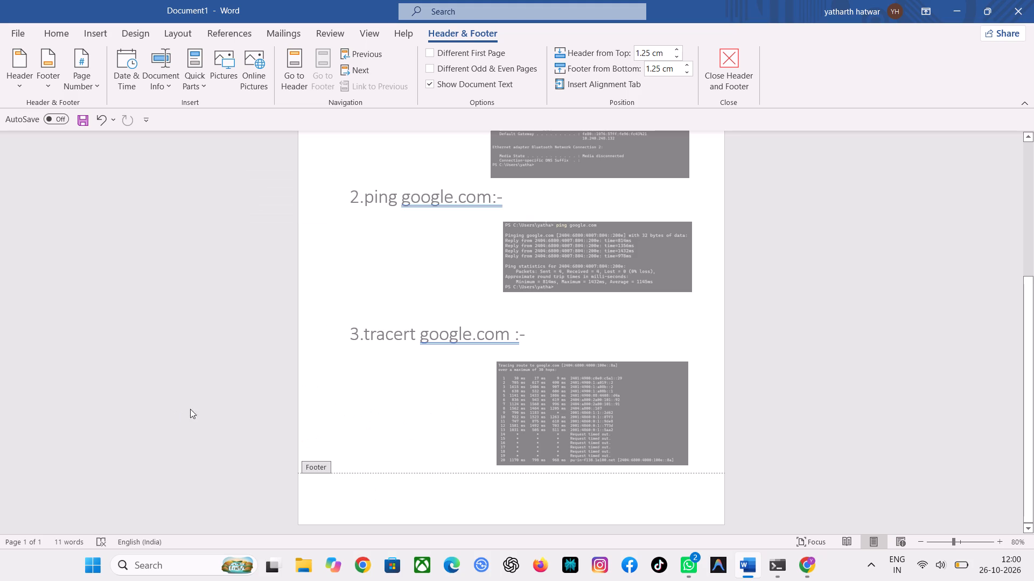
scroll(308, 379, "down", 2)
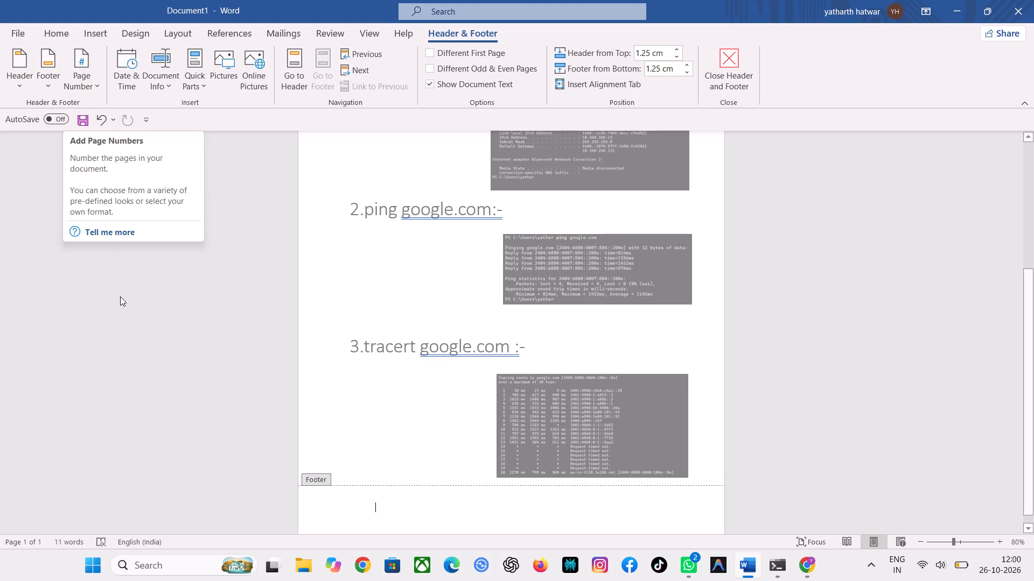
left_click(274, 307)
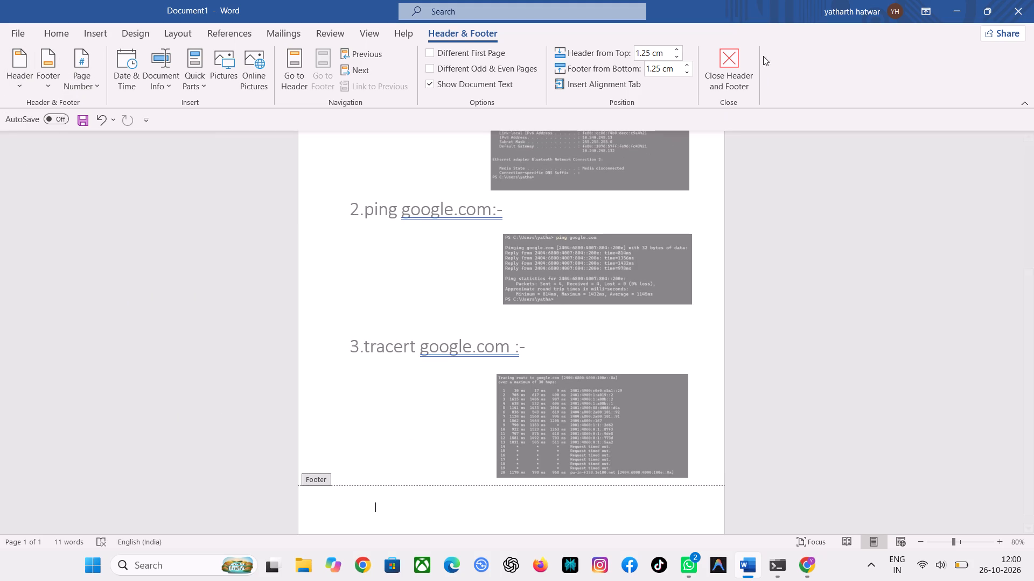
left_click(739, 61)
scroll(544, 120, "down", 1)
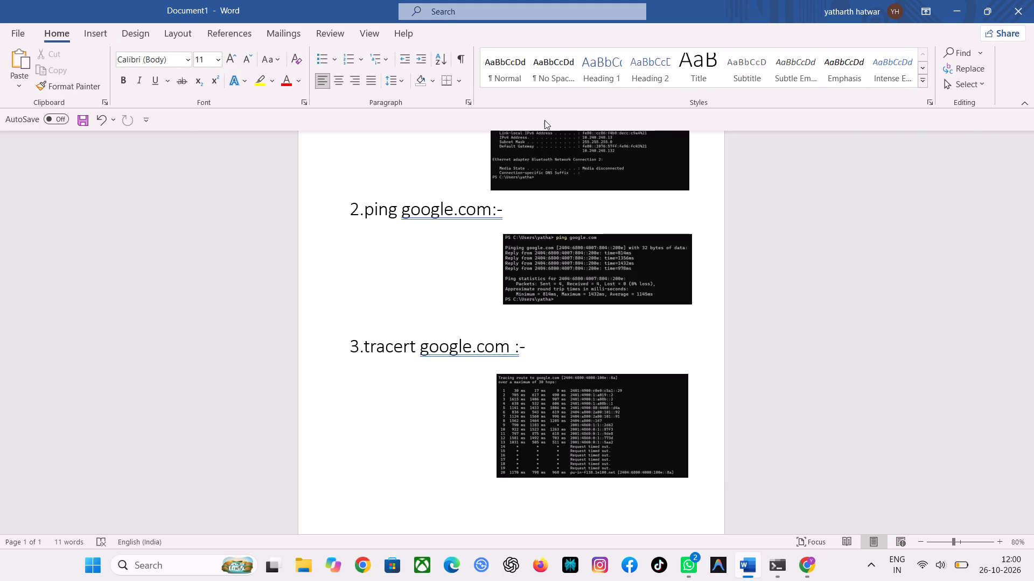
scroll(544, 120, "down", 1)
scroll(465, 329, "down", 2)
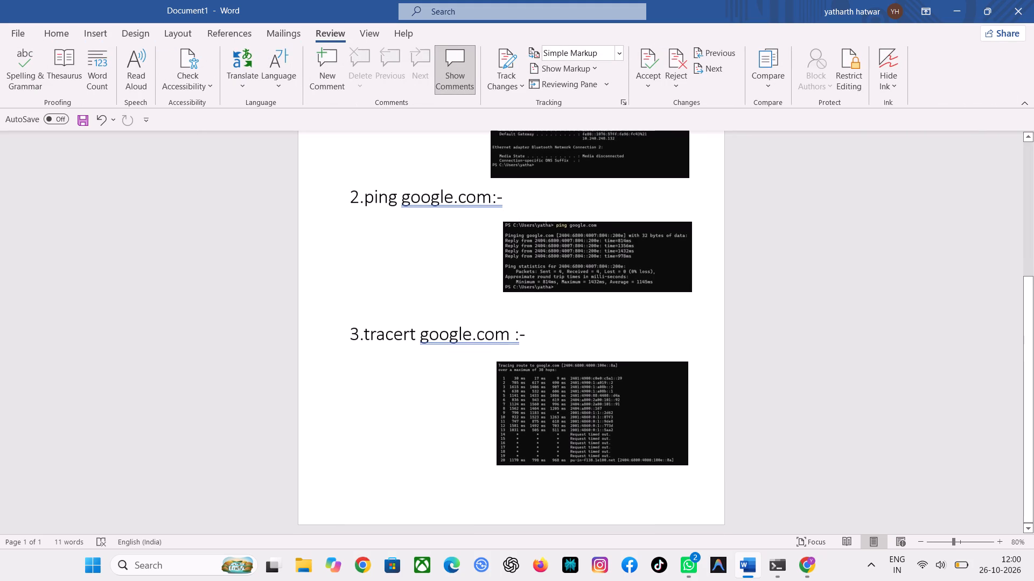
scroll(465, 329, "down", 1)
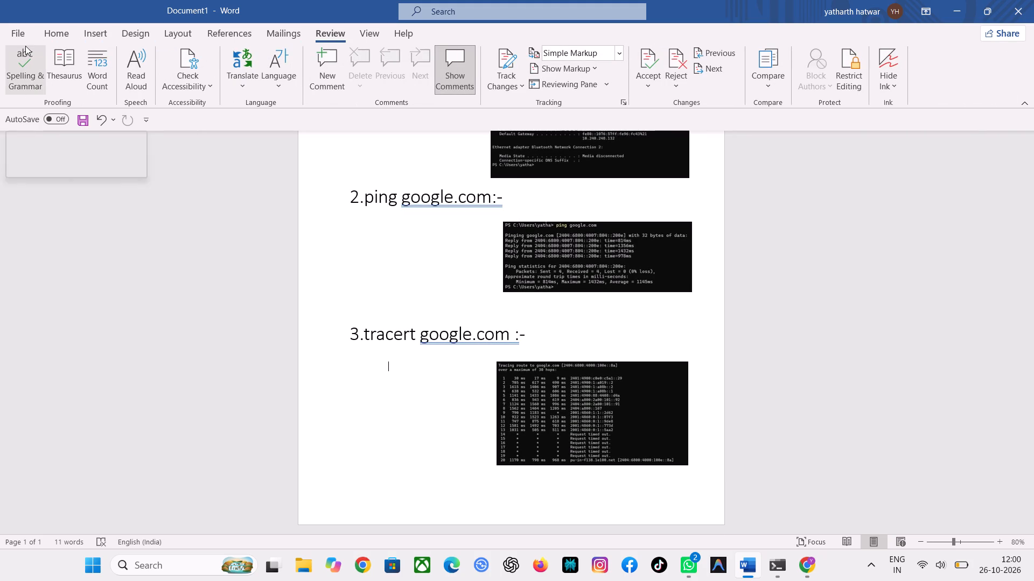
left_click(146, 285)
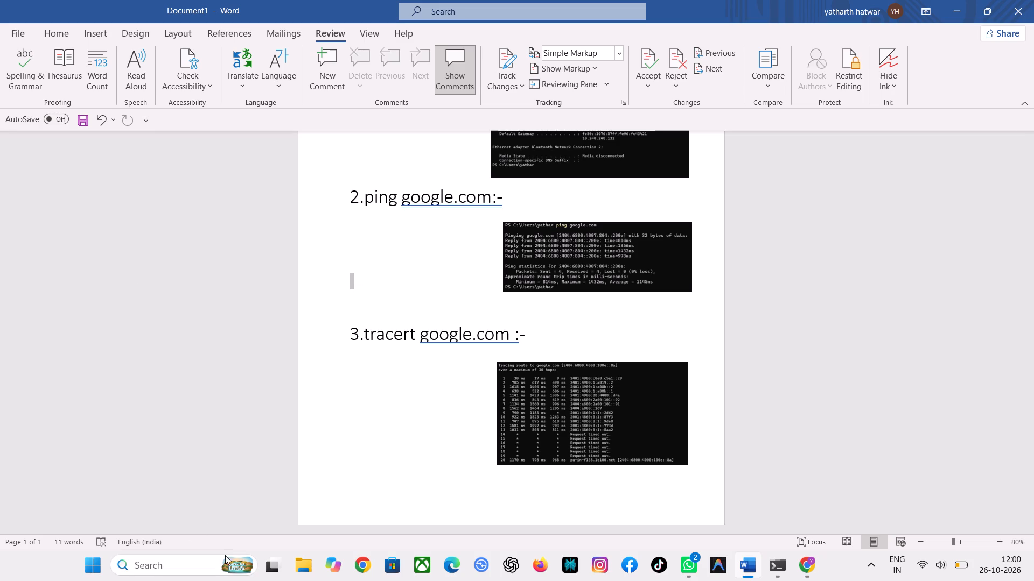
Switch to Windows PowerShell and run the nslookup google.com command.
left_click(775, 564)
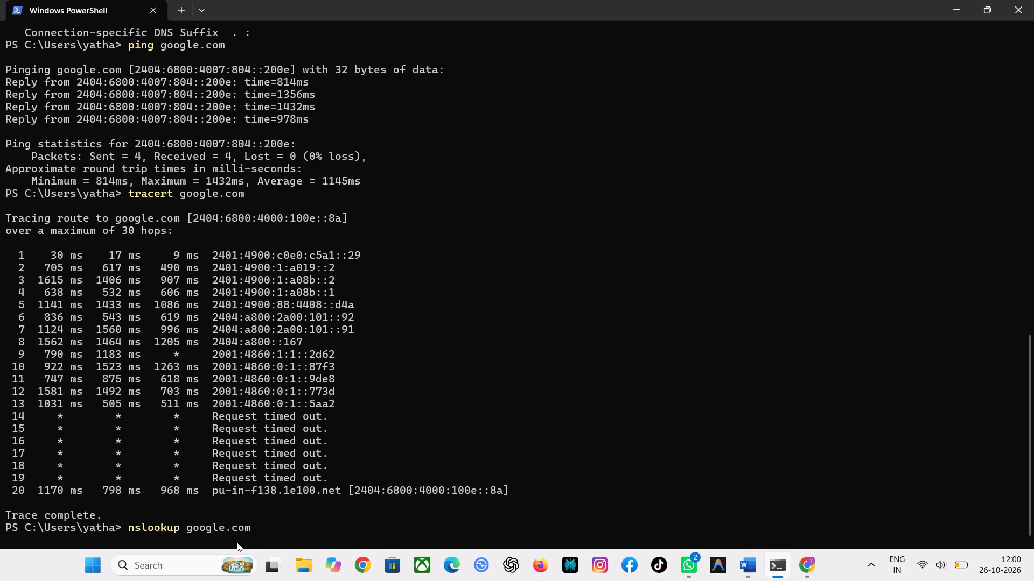
key("Return")
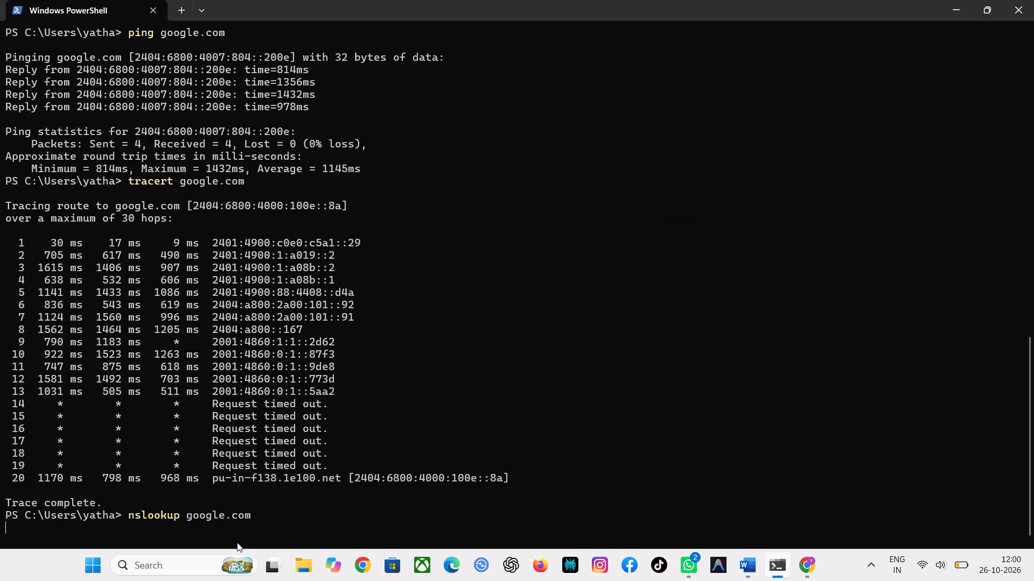
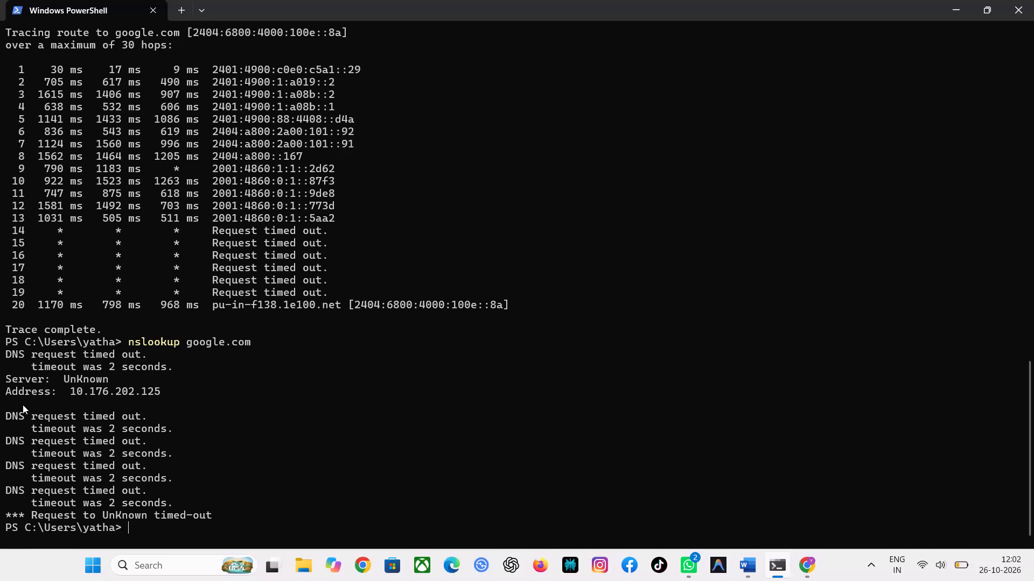
Run the nslookup google.com command again in PowerShell.
key("ctrl+v")
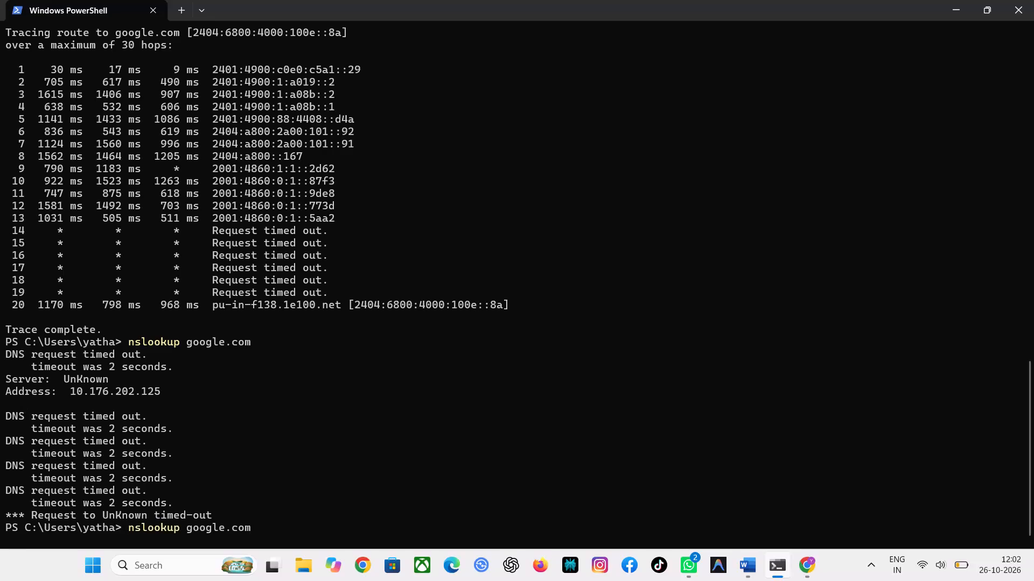
left_click(230, 522)
key("Left")
key("Left")
key("Left")
key("Left")
key("Right")
key("BackSpace")
key("period")
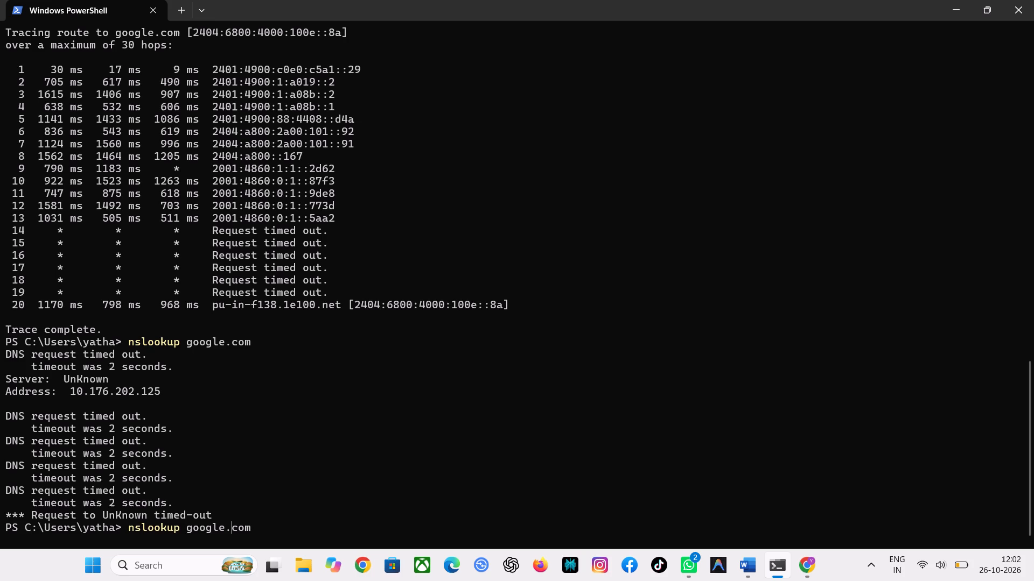
key("Return")
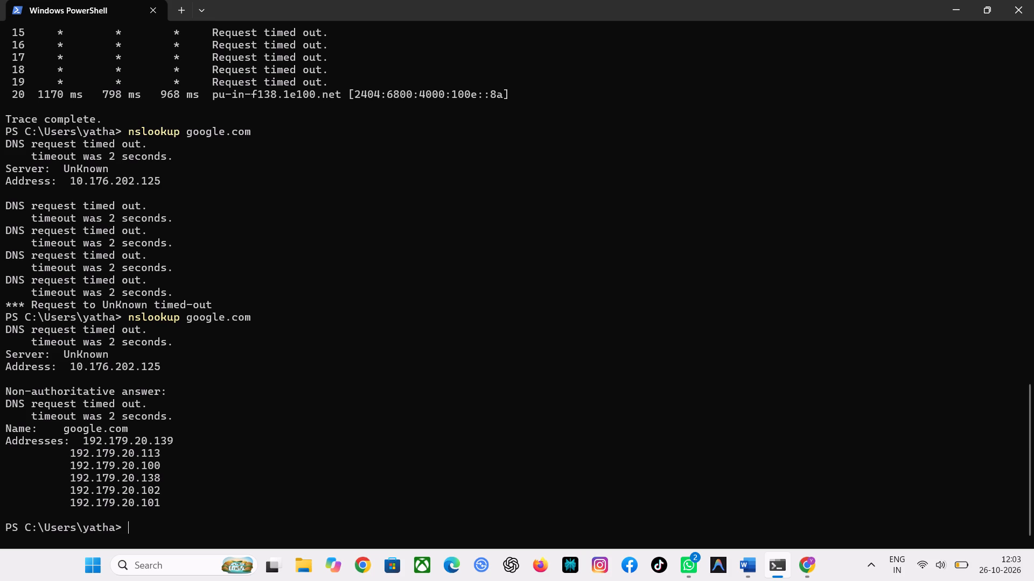
Capture a rectangular screenshot of the latest nslookup google.com command and its output, down to the last listed address.
key("Print")
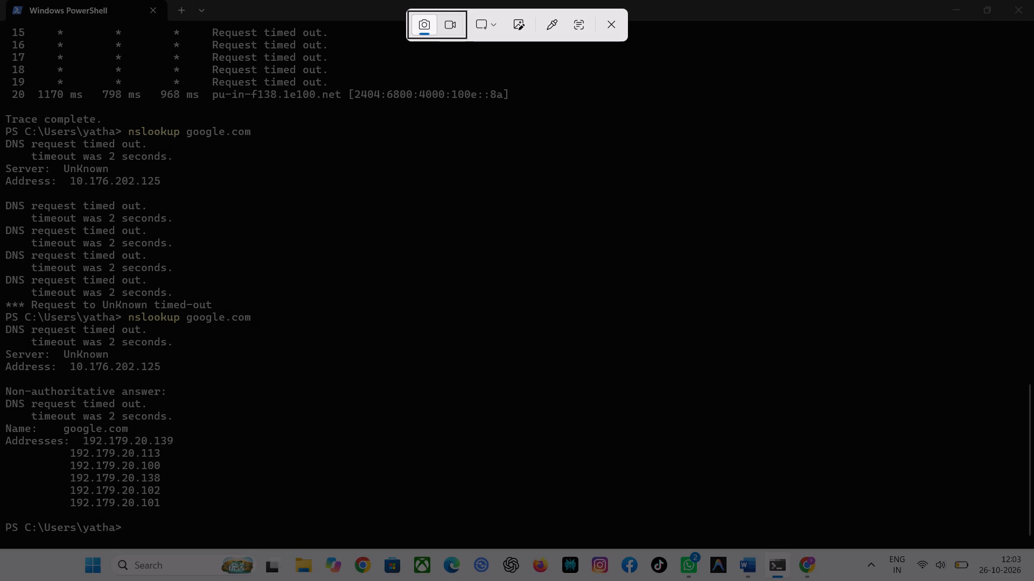
left_click_drag(4, 311, 166, 320)
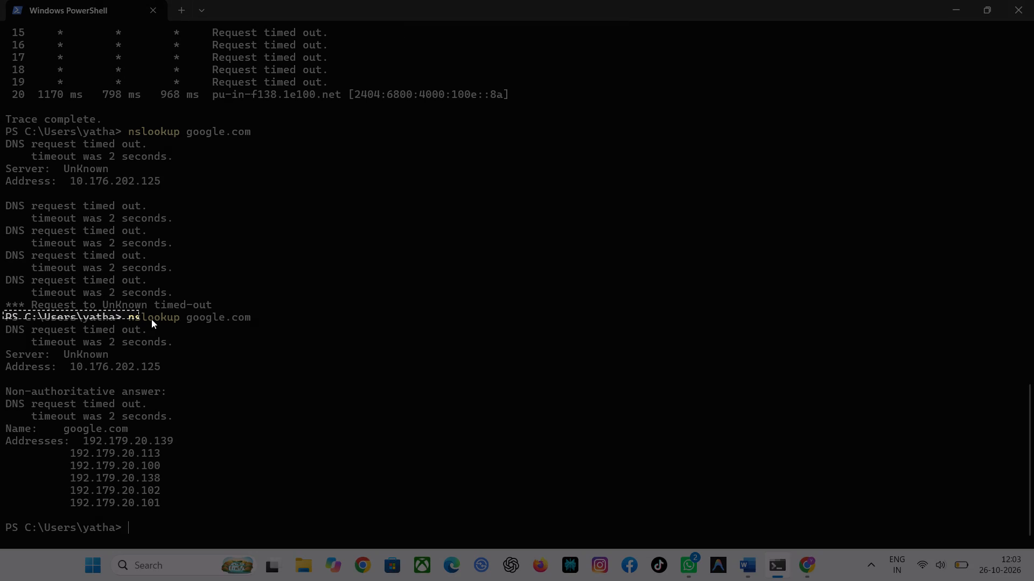
left_click_drag(166, 320, 258, 443)
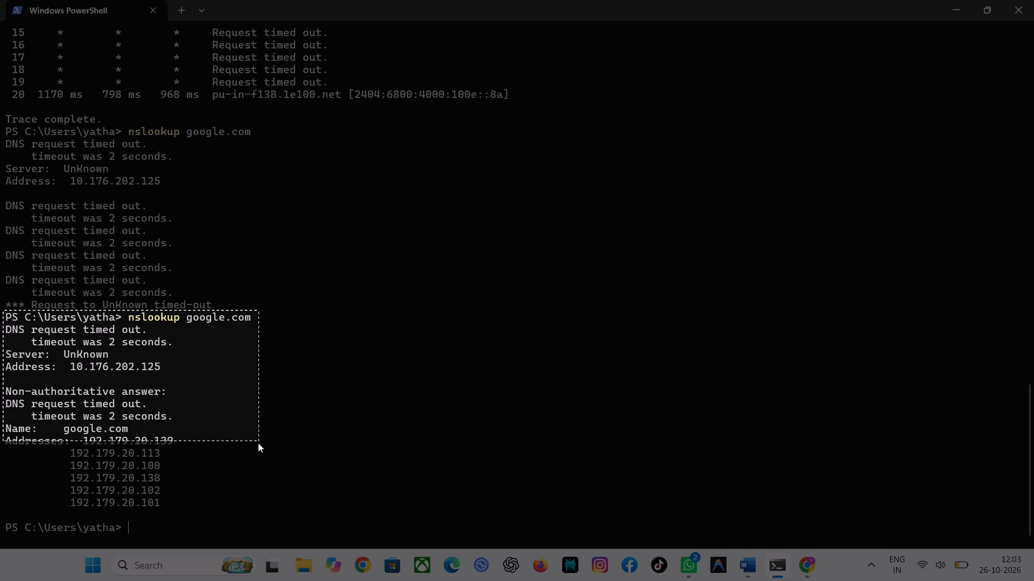
left_click_drag(258, 443, 246, 530)
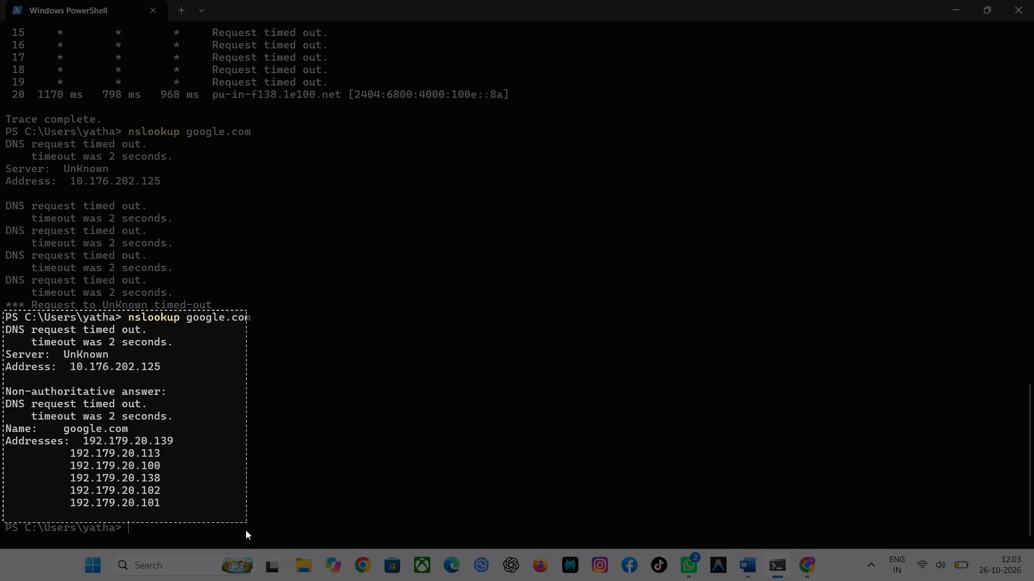
left_click_drag(246, 530, 256, 518)
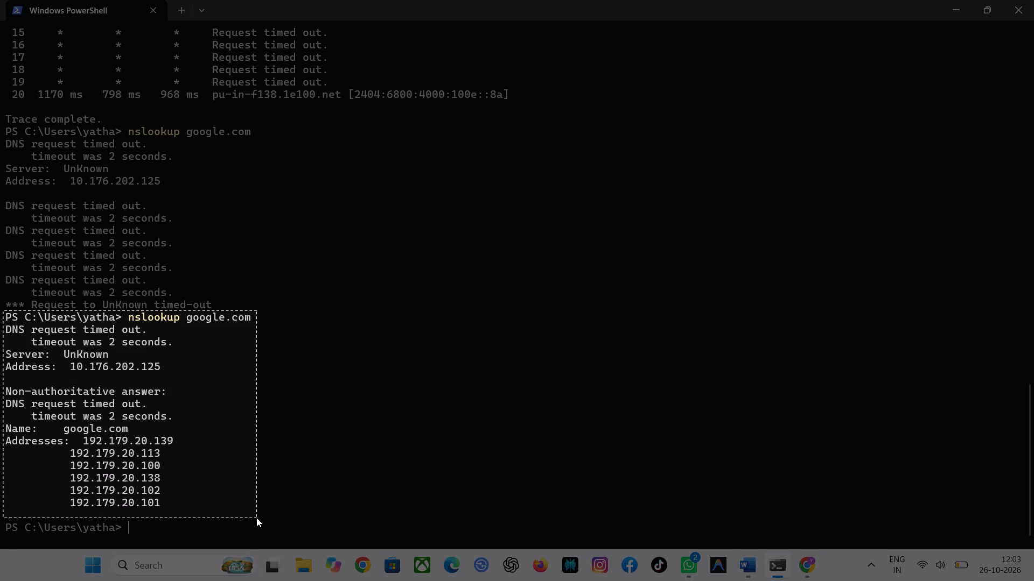
left_click_drag(256, 518, 257, 517)
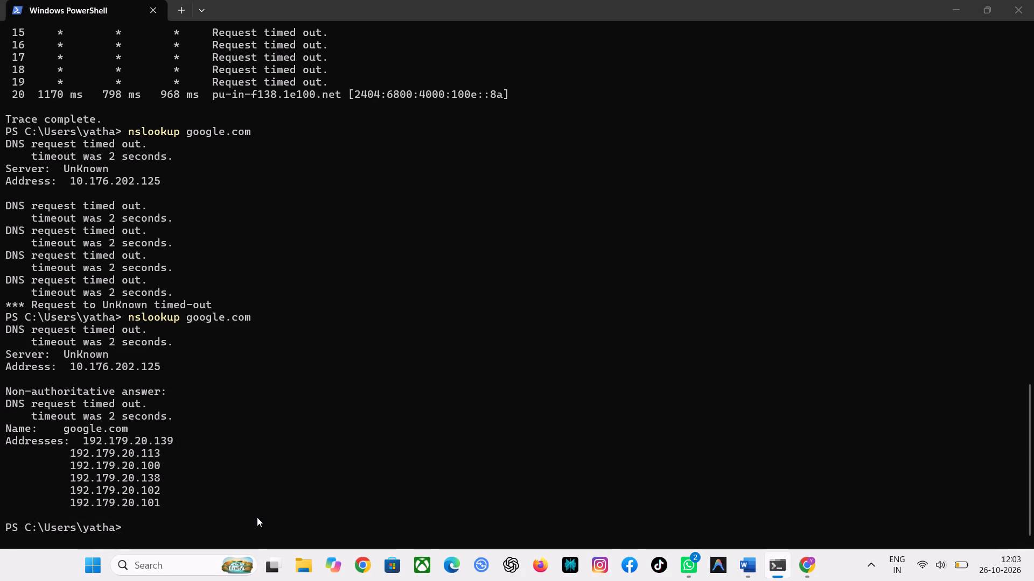
Switch to the Word document and paste the nslookup screenshot after the tracert section.
left_click(599, 129)
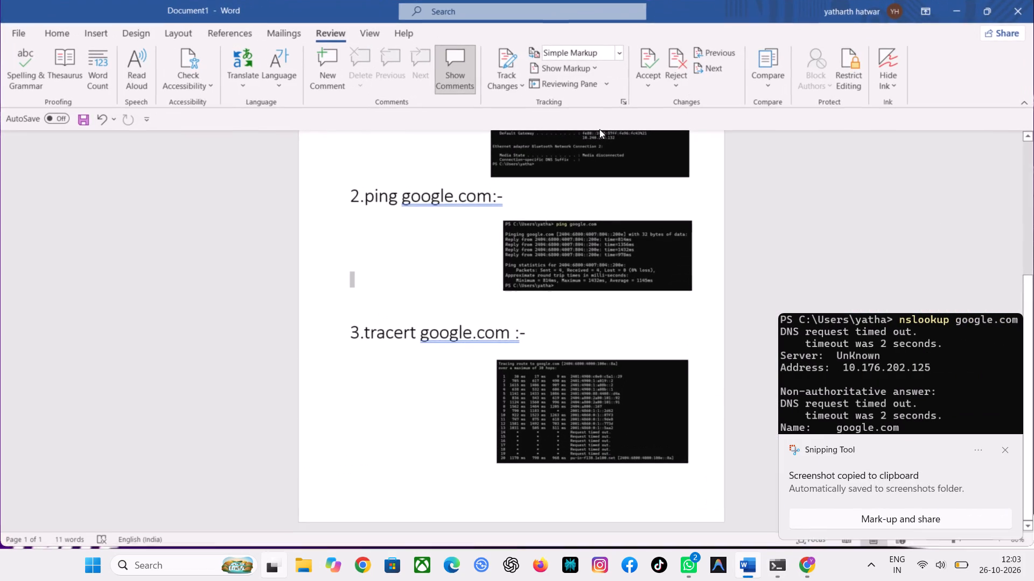
left_click(478, 461)
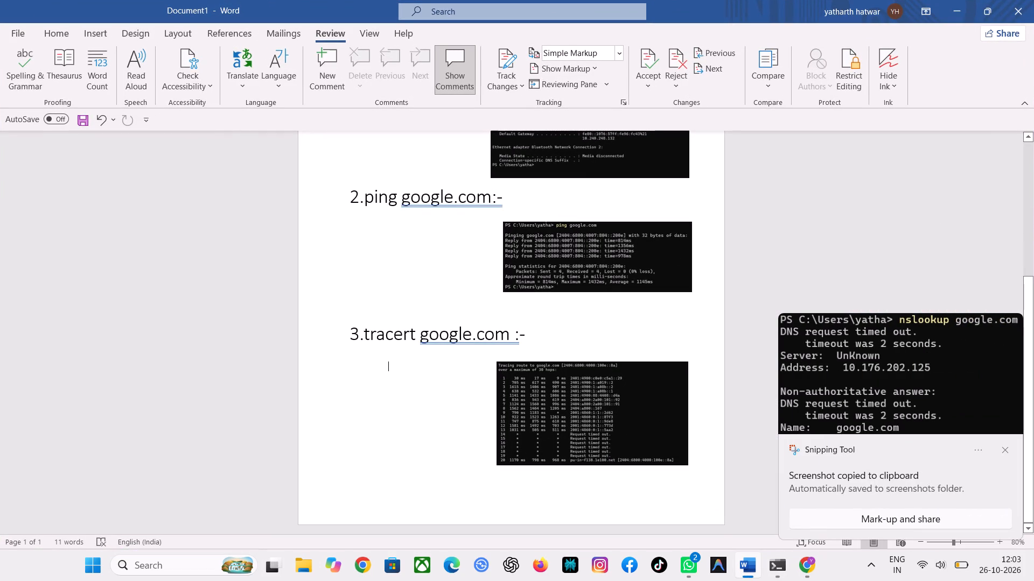
key("ctrl+v")
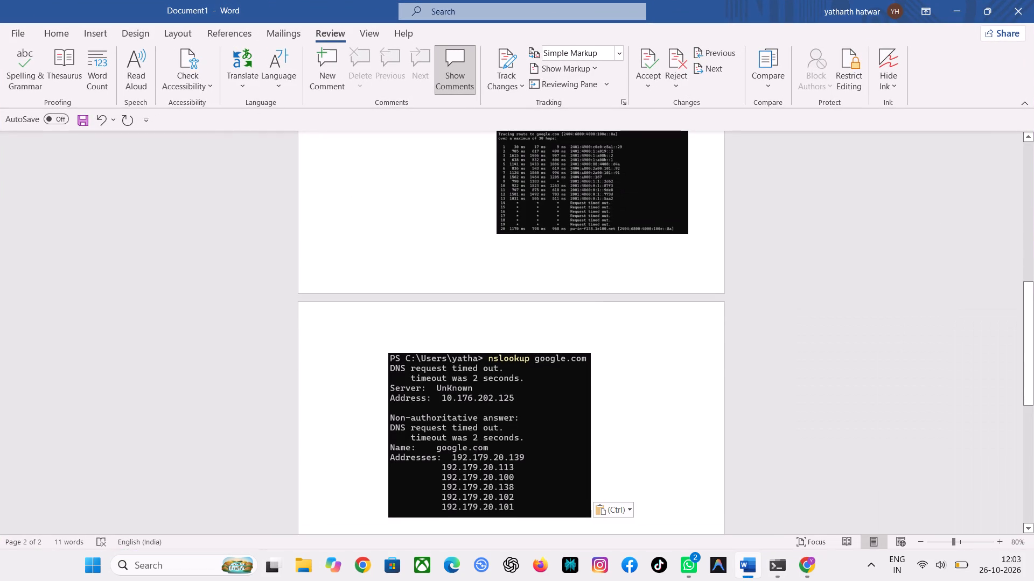
Apply Tight text wrapping to the nslookup screenshot and move it toward the right side of the second page.
left_click(478, 461)
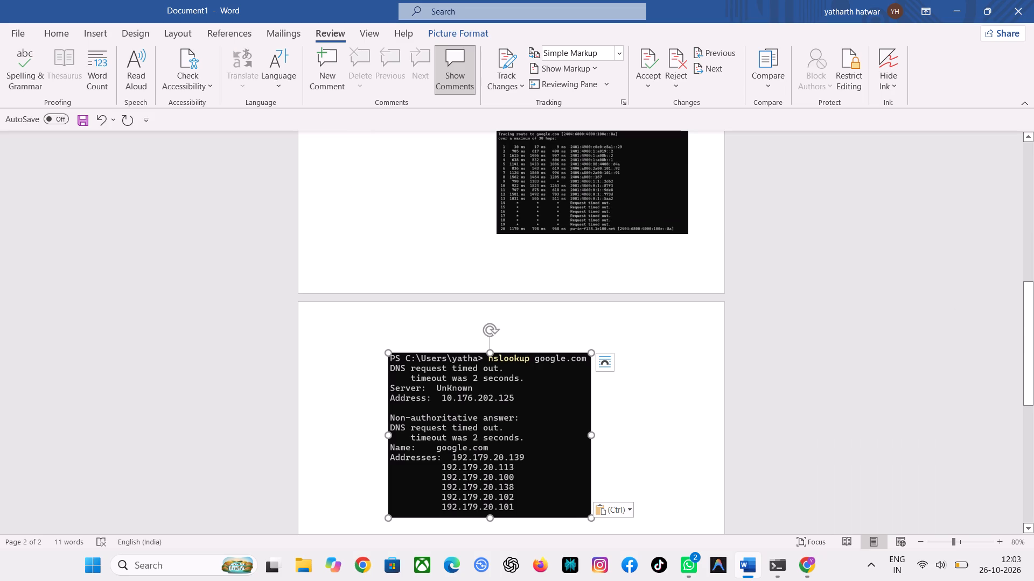
left_click(478, 461)
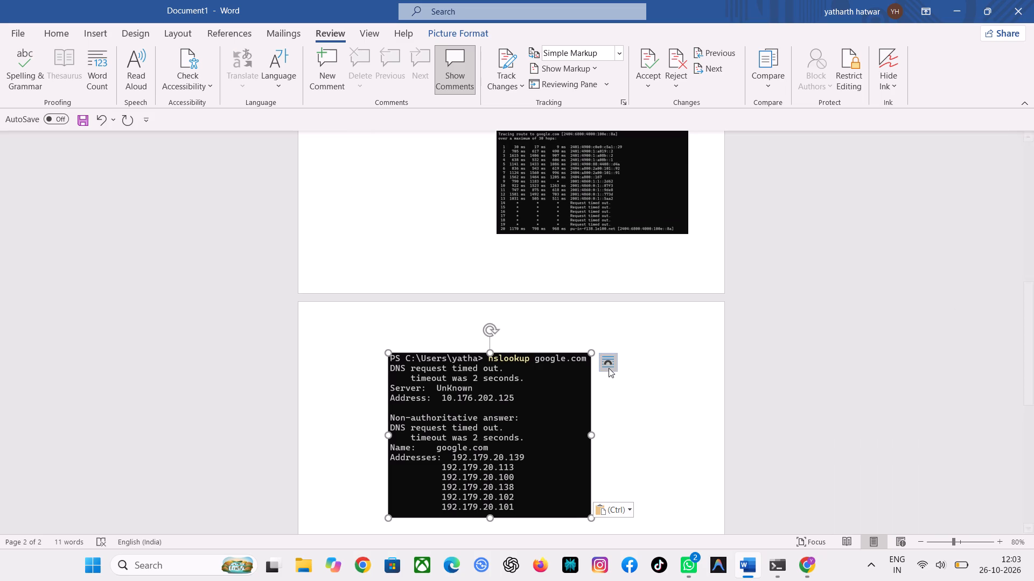
left_click(609, 368)
left_click(676, 426)
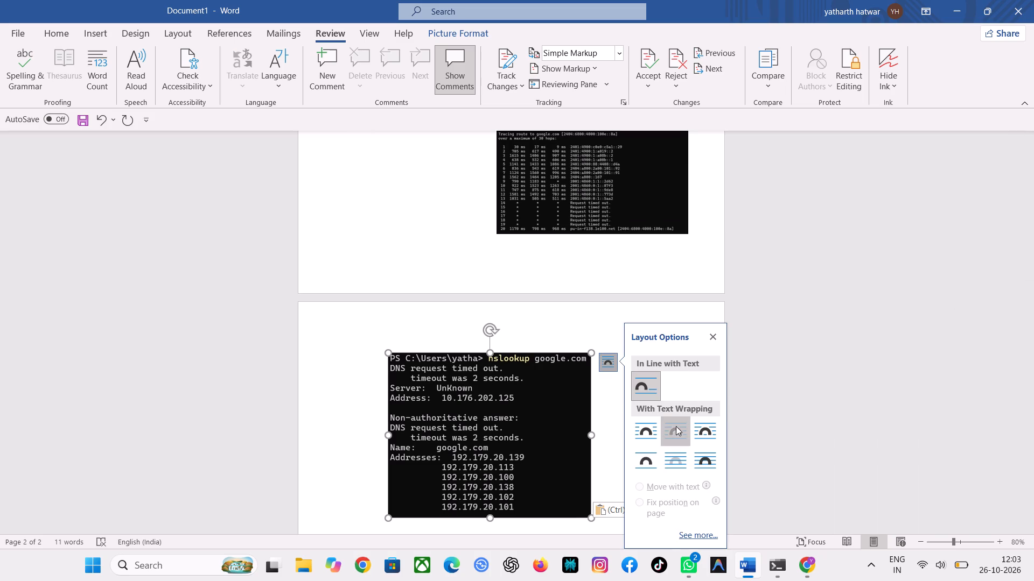
left_click_drag(473, 443, 538, 451)
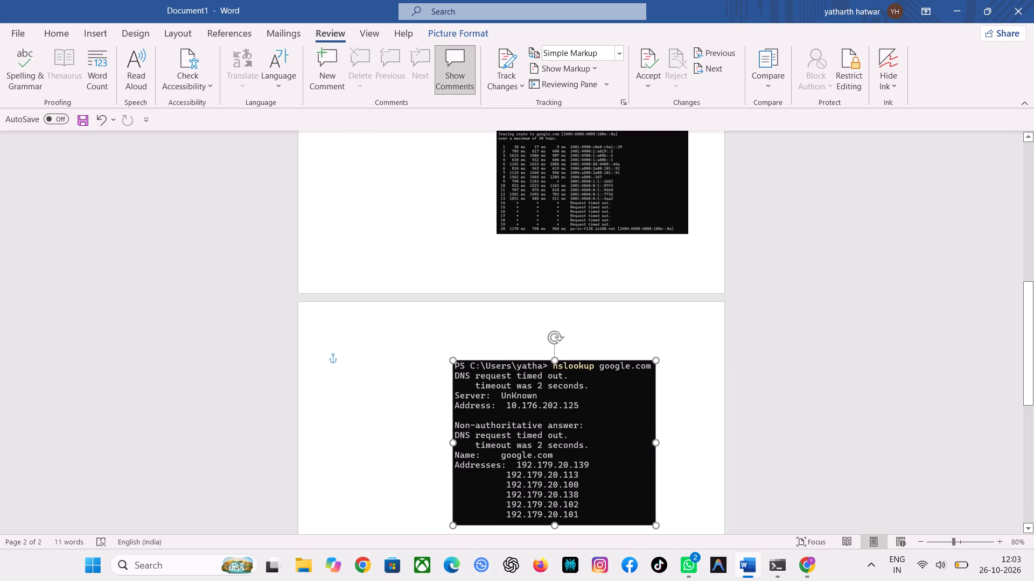
left_click_drag(538, 451, 555, 452)
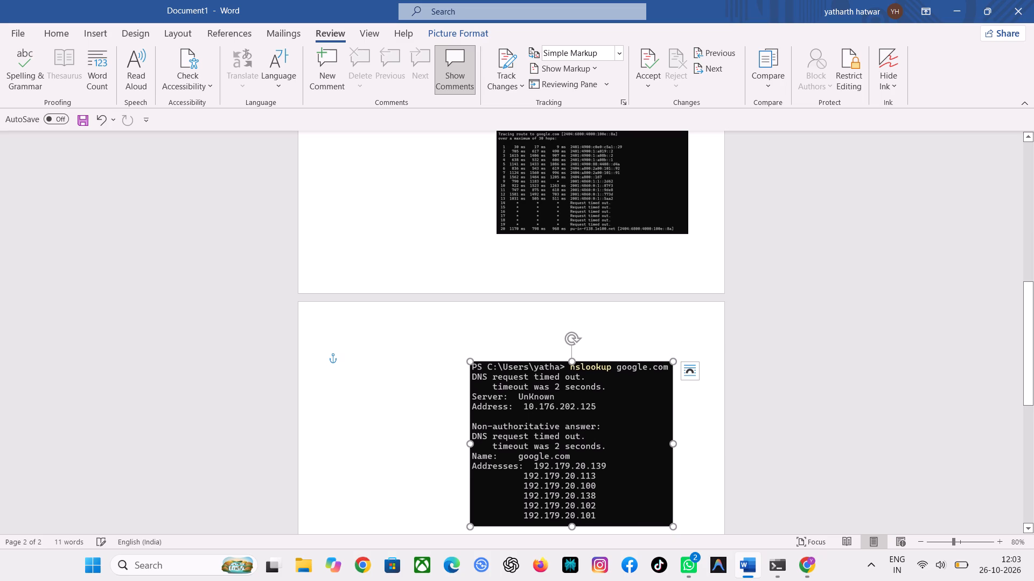
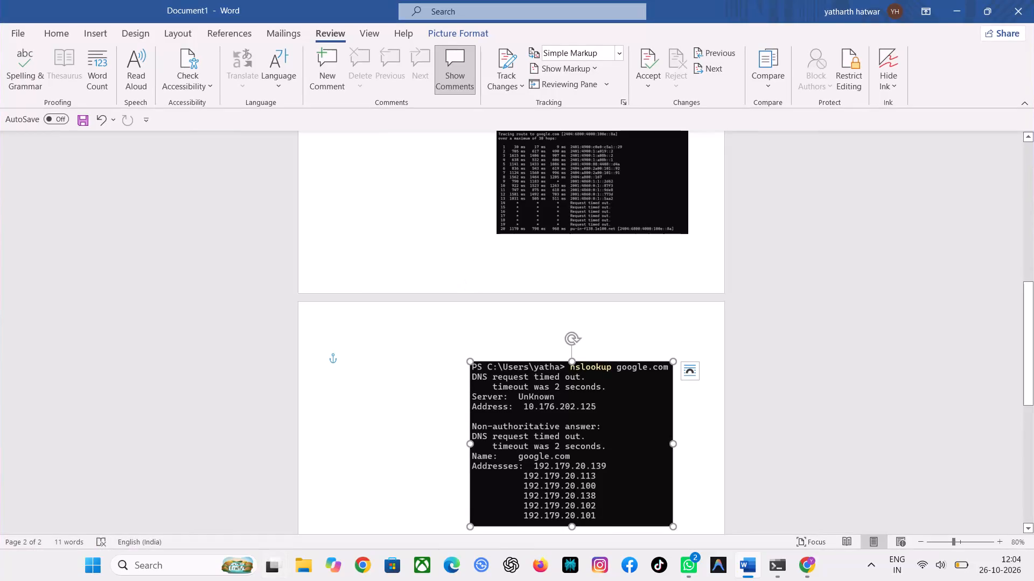
Paste the text "nslookup google.com" at the top of the second page, beside the nslookup screenshot.
left_click(367, 341)
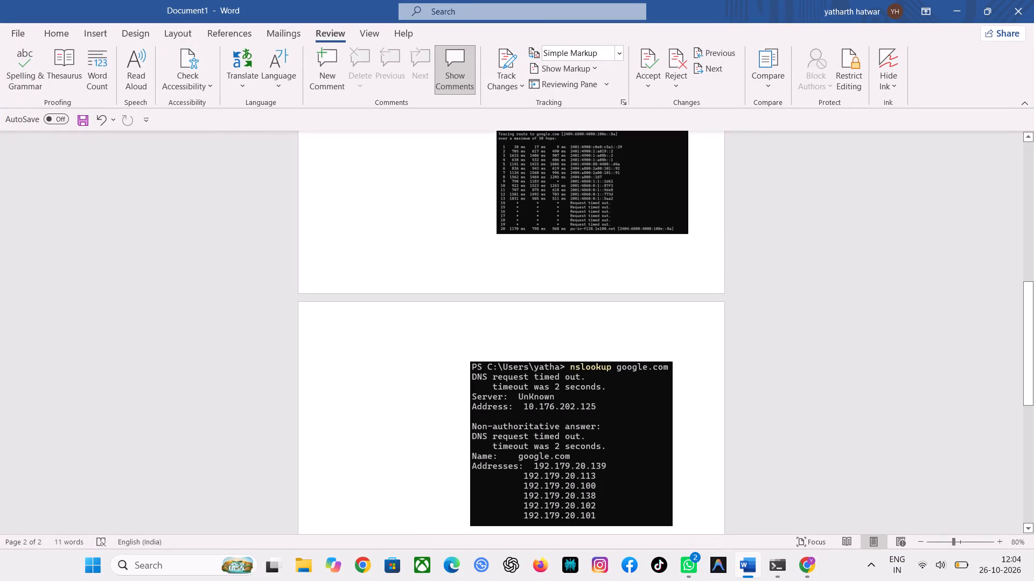
left_click(370, 330)
key("ctrl+v")
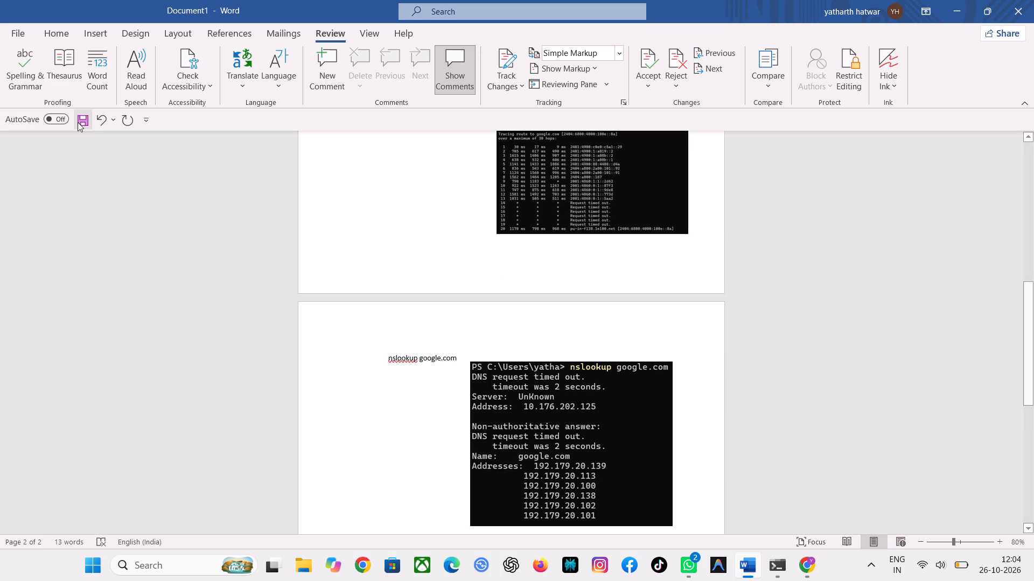
Apply the Title style to the "nslookup google.com" line.
left_click(49, 32)
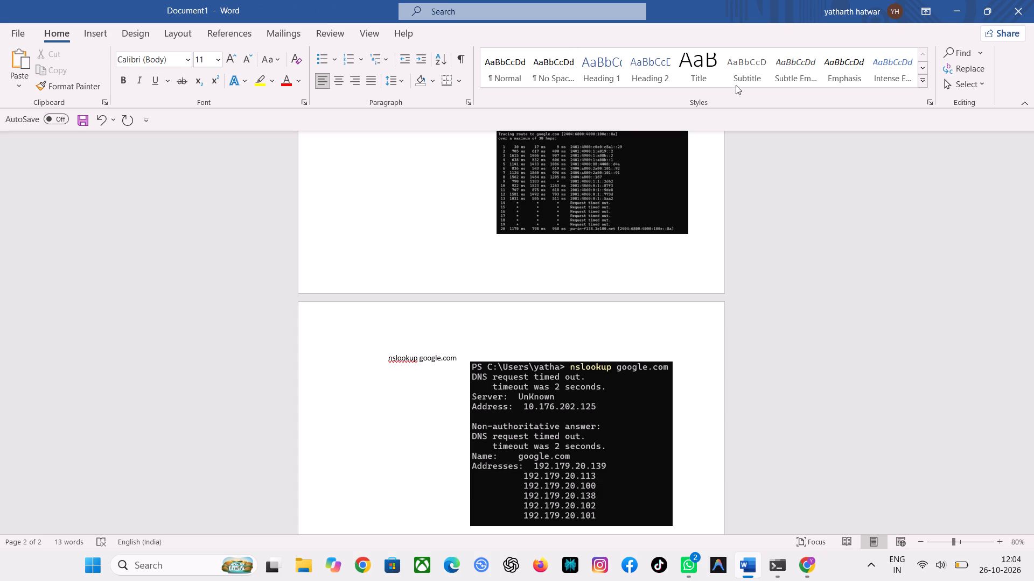
left_click(692, 58)
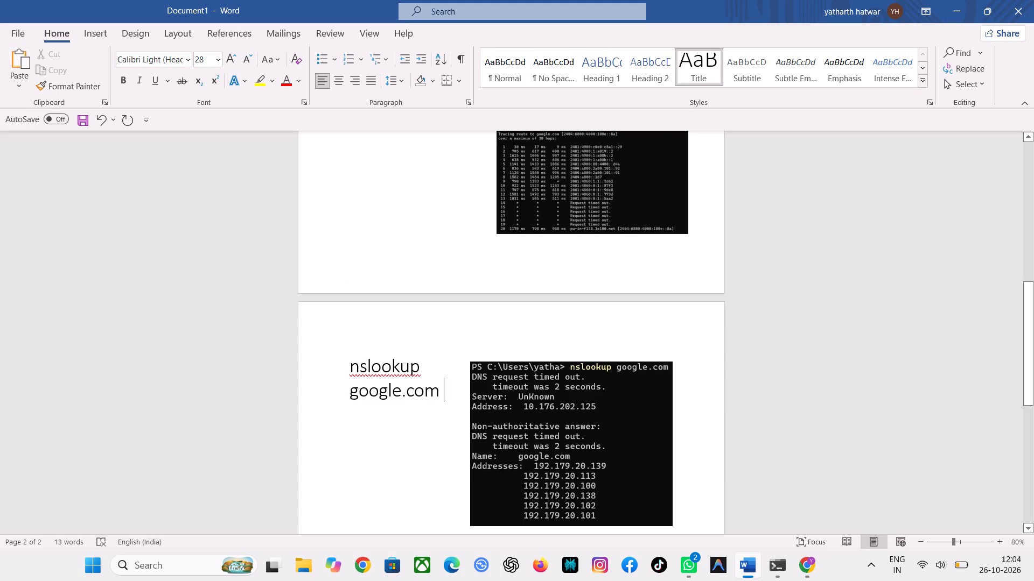
left_click(550, 64)
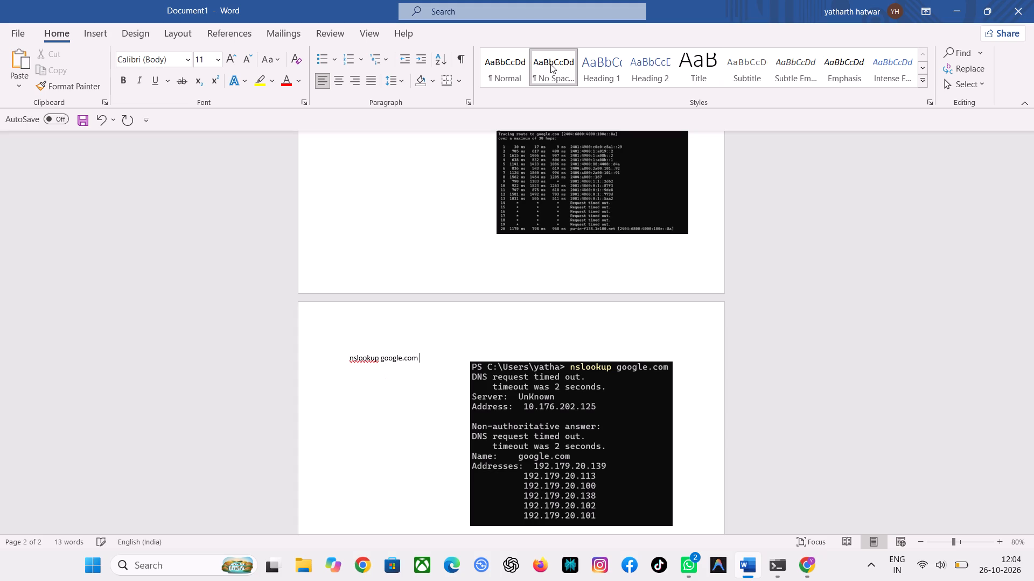
left_click(488, 65)
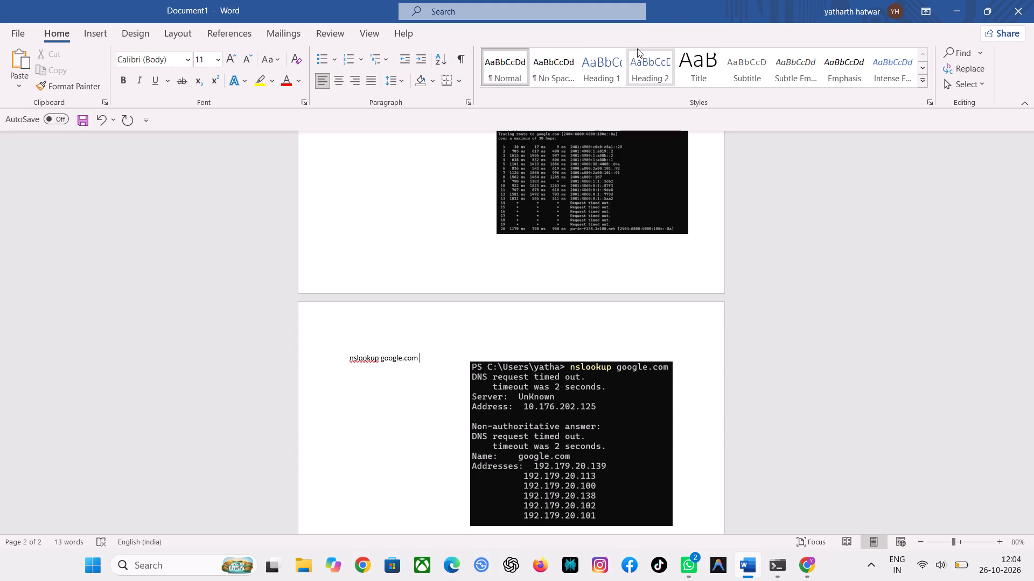
left_click(680, 57)
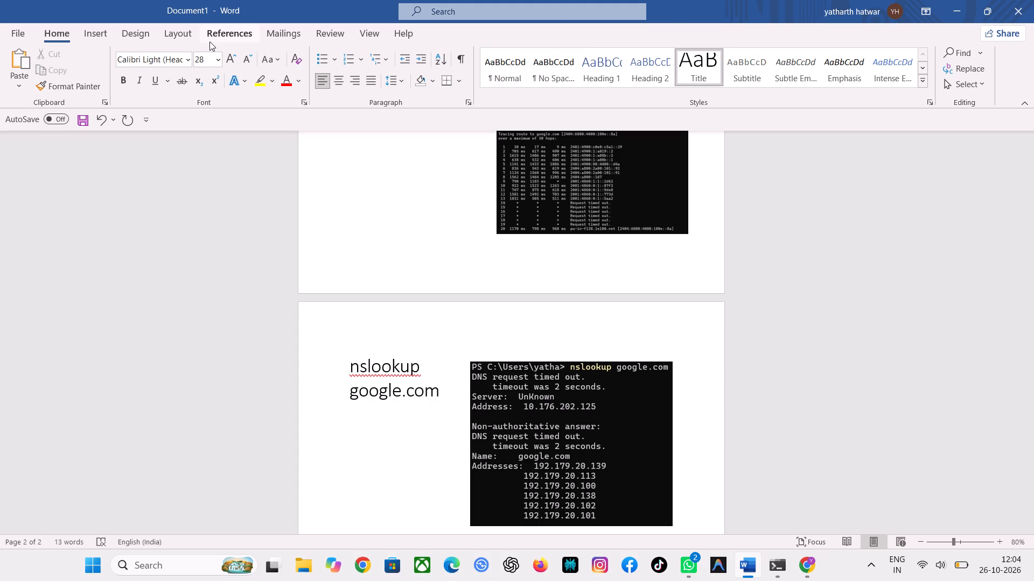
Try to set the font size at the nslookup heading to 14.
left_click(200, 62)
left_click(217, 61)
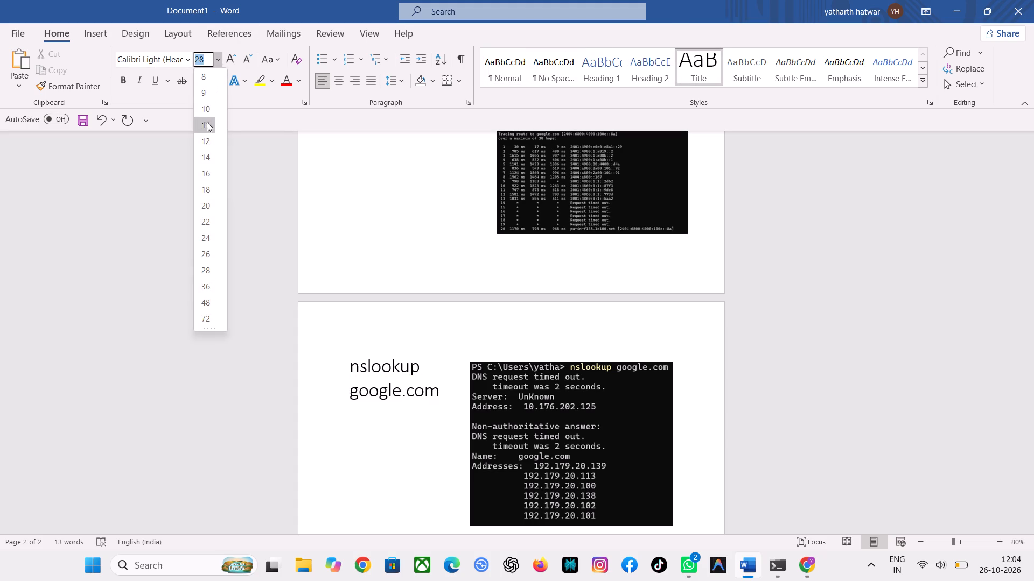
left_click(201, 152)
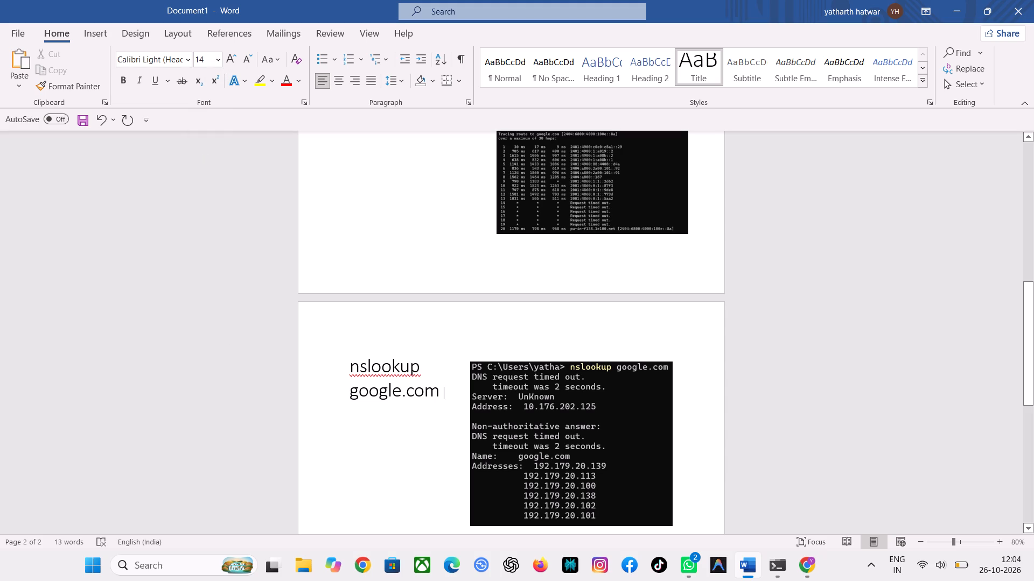
Complete the nslookup heading so that it reads "4.nslookup google.com :-".
left_click(341, 371)
type("4.")
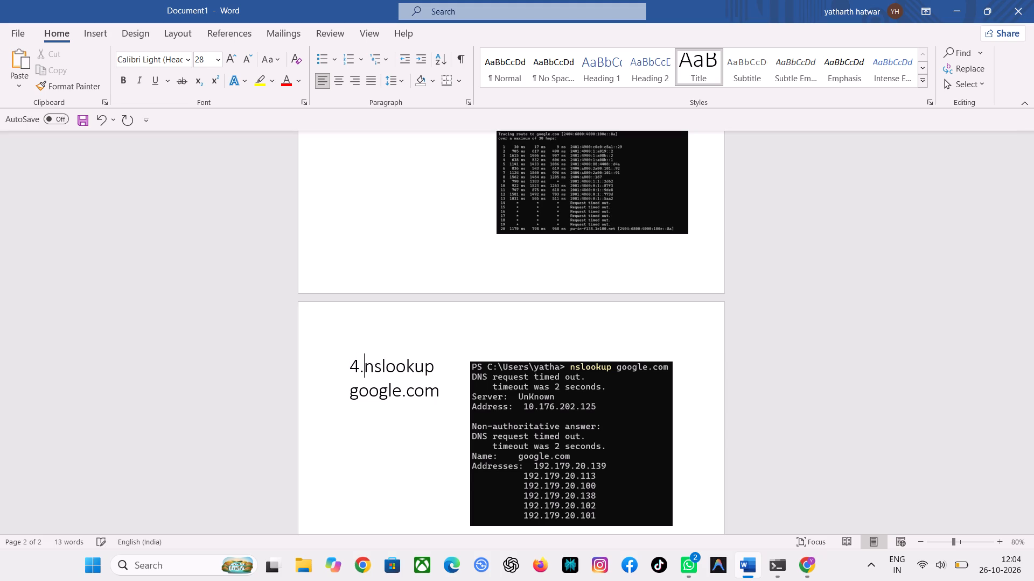
left_click(439, 391)
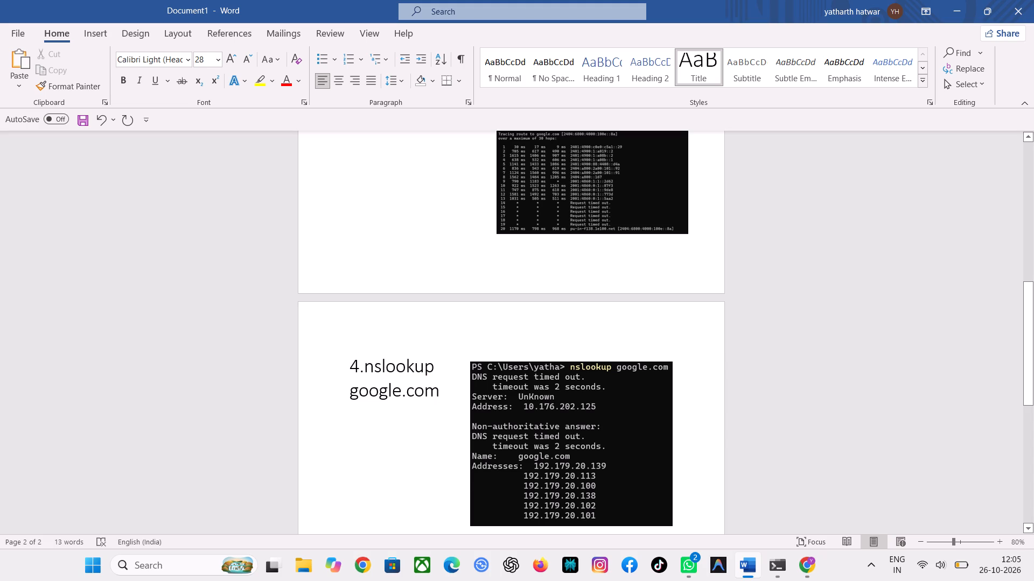
key("space")
type(":-")
Move the nslookup screenshot slightly down and closer to the page's right edge.
scroll(406, 442, "down", 1)
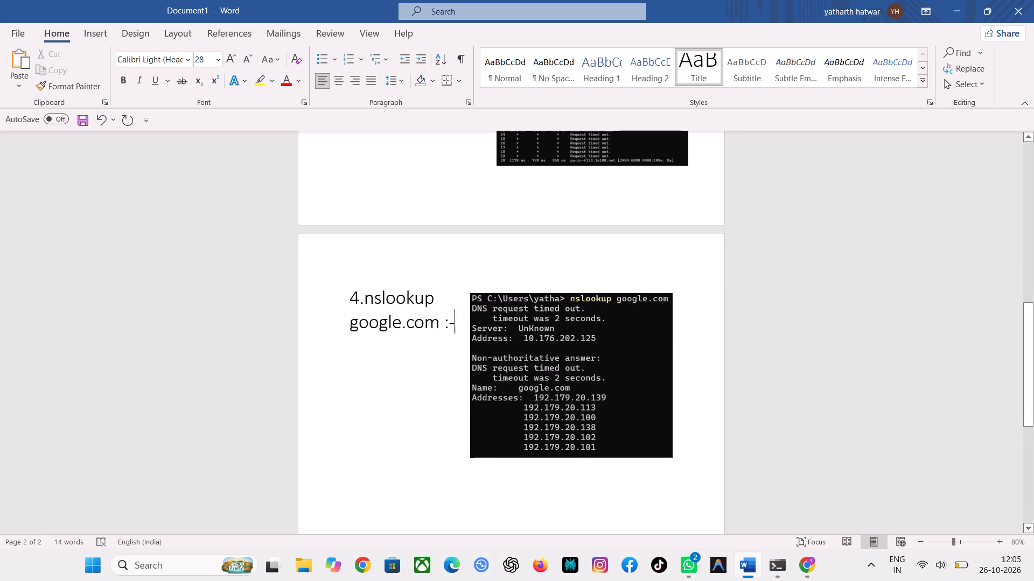
left_click_drag(544, 416, 560, 424)
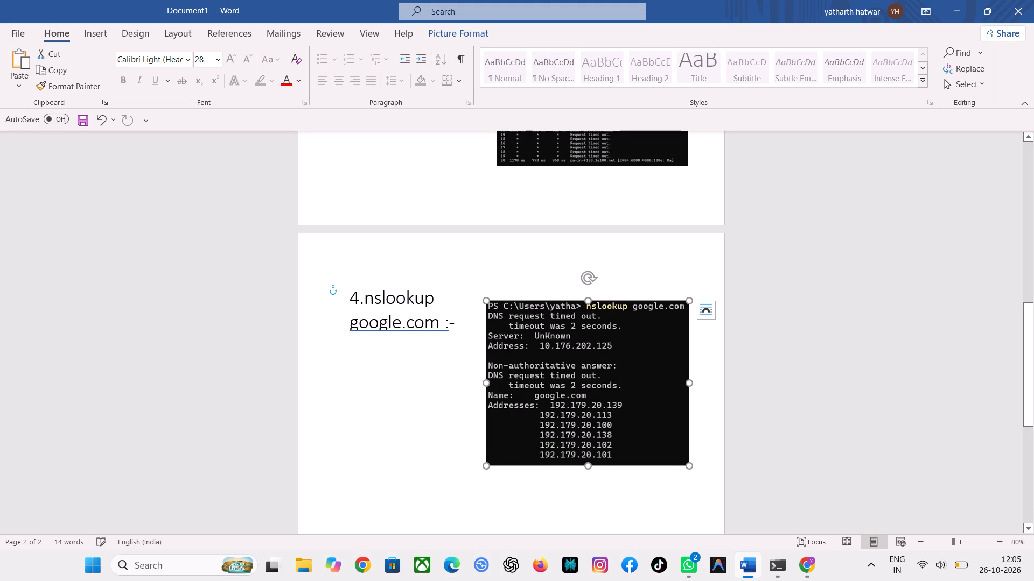
Start a new heading line numbered "5." below the nslookup section on the second page.
scroll(364, 406, "down", 3)
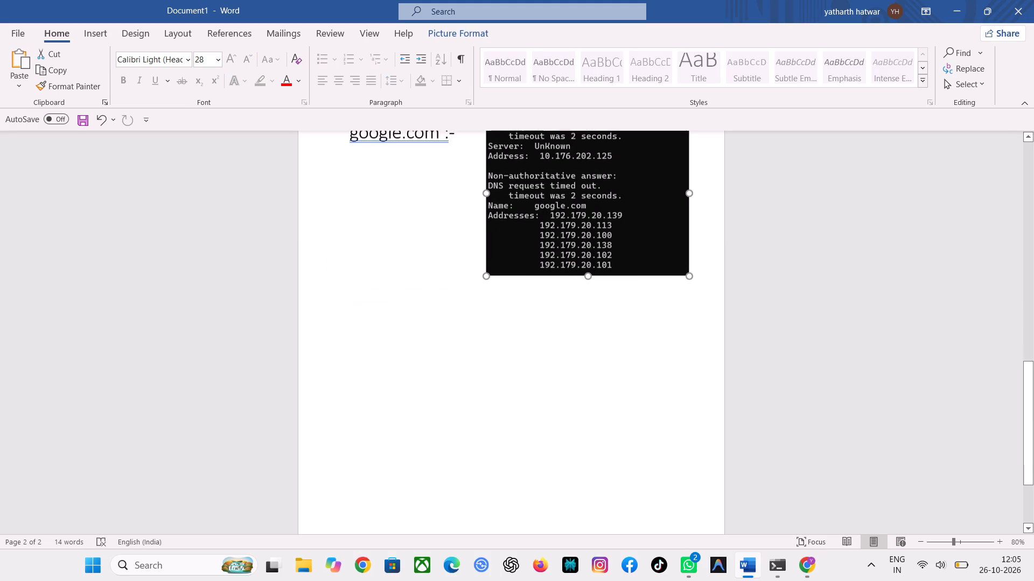
left_click(362, 305)
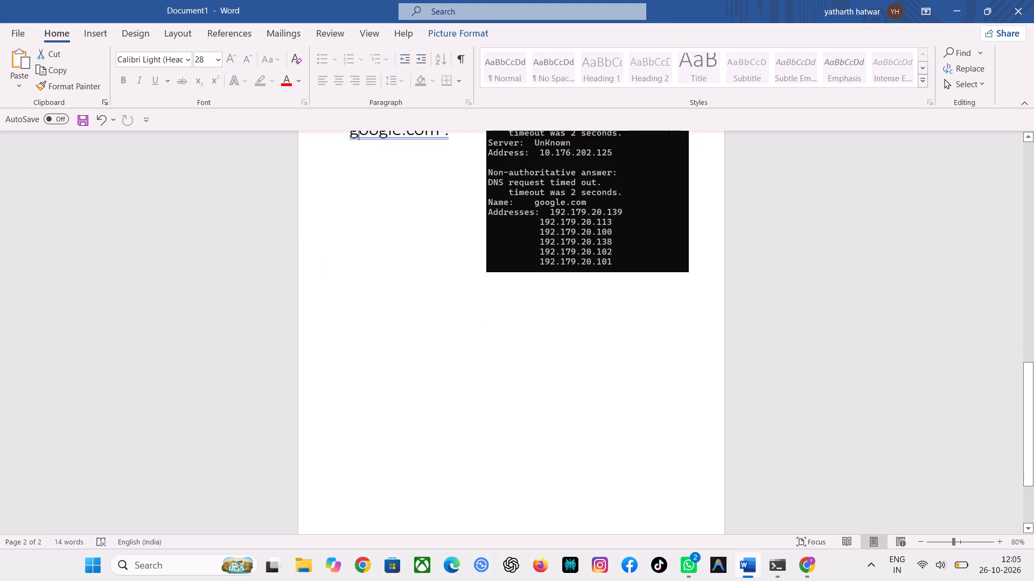
left_click(362, 305)
left_click_drag(362, 305, 350, 321)
double_click(350, 321)
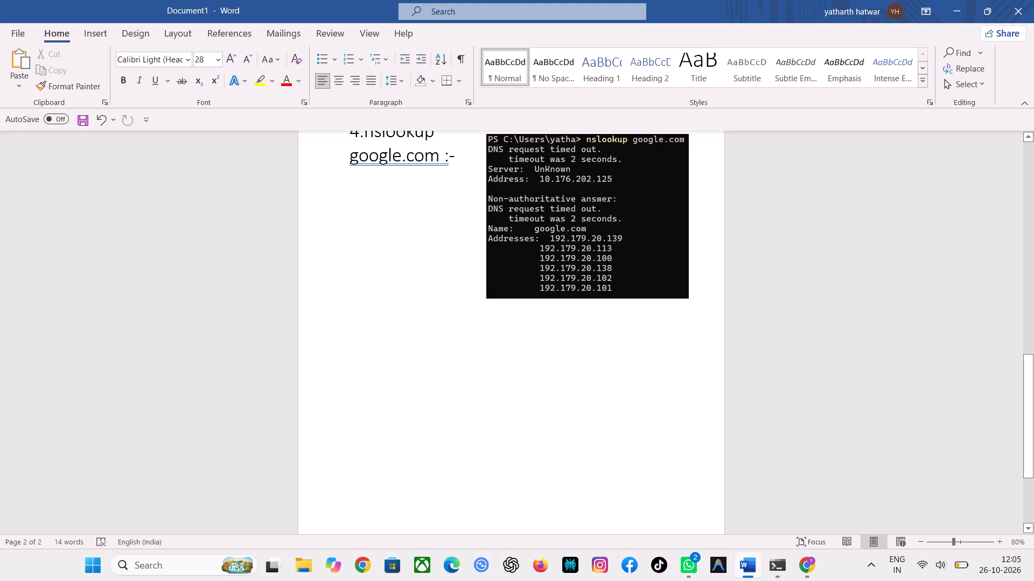
key("4")
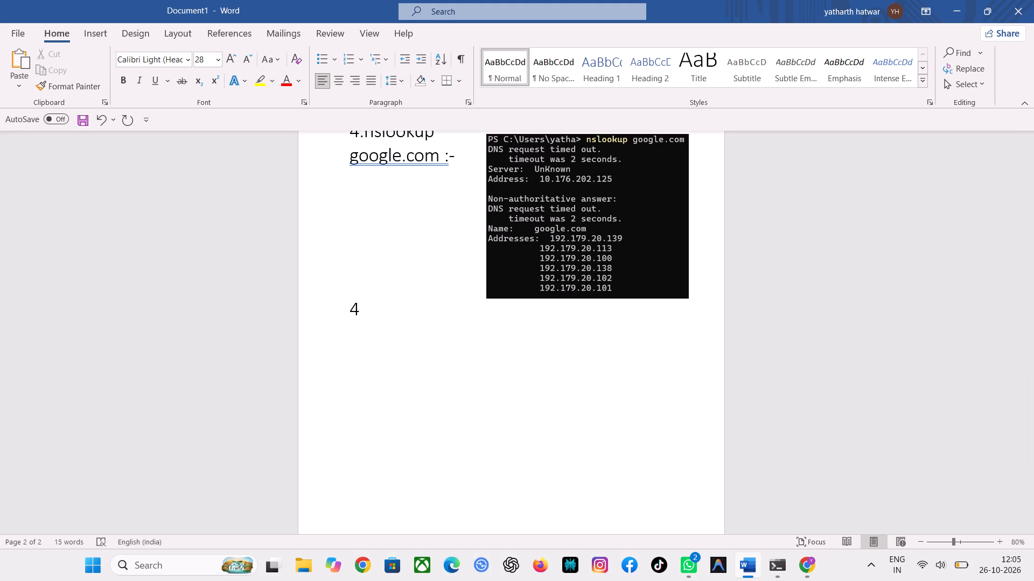
key("BackSpace")
type("5.")
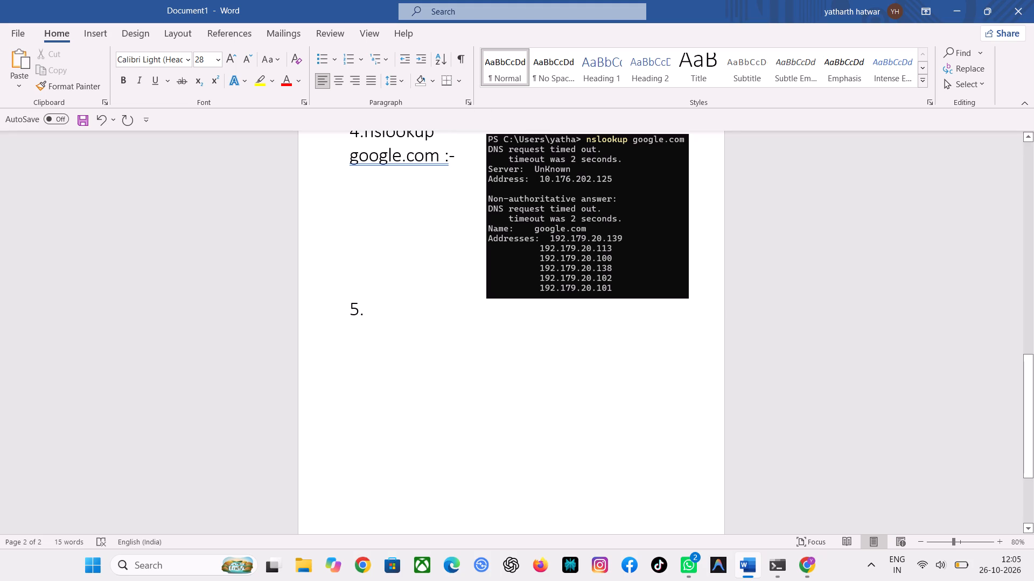
Shrink the nslookup screenshot slightly from its lower-left corner, keeping its proportions.
left_click(499, 280)
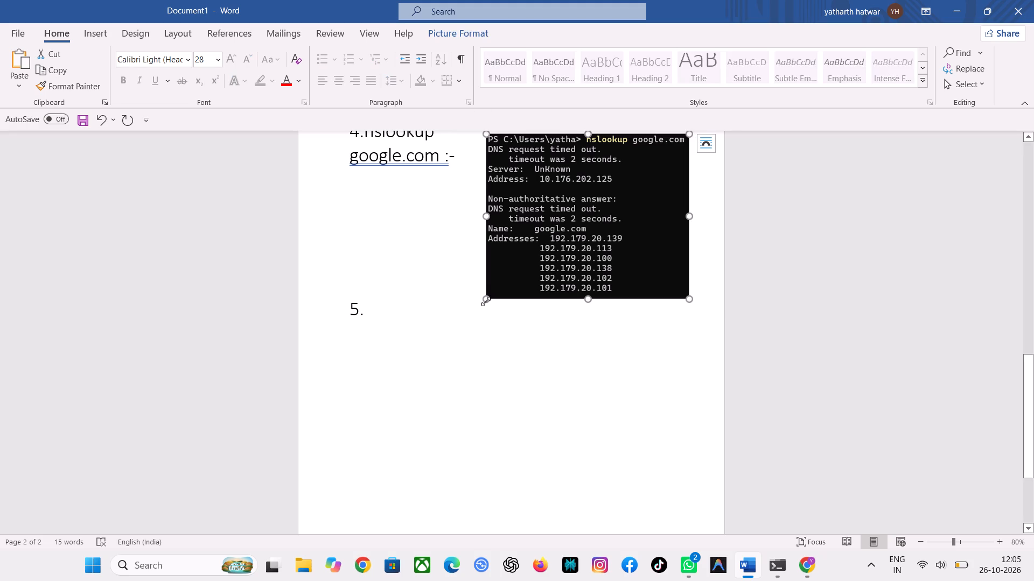
left_click_drag(486, 301, 488, 297)
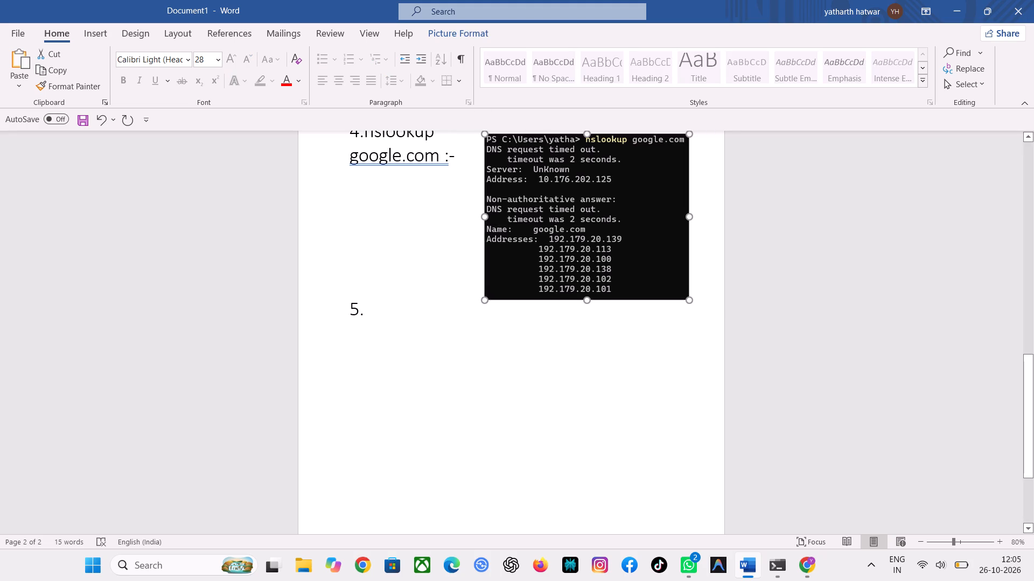
left_click_drag(488, 297, 499, 283)
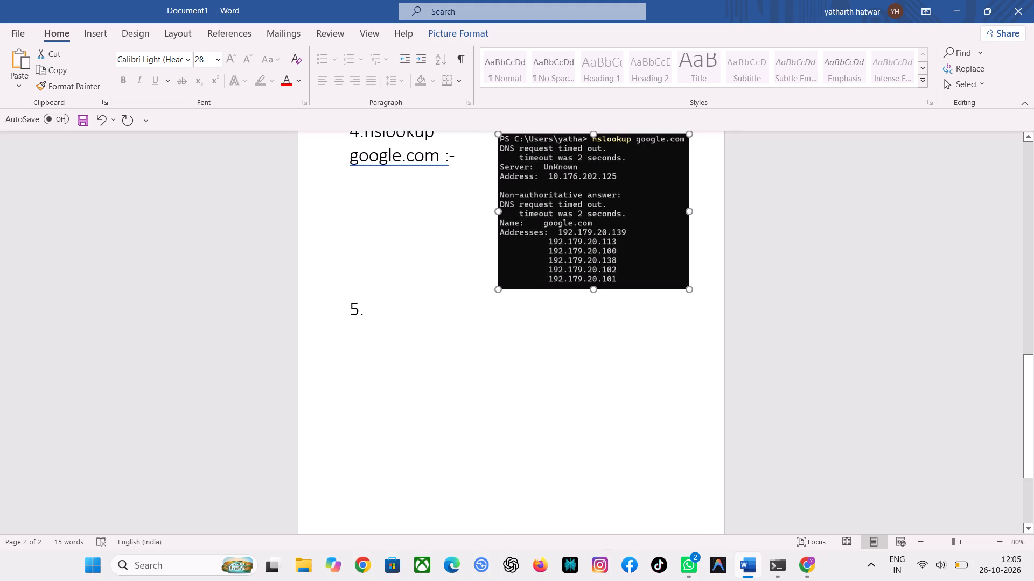
left_click_drag(499, 283, 501, 281)
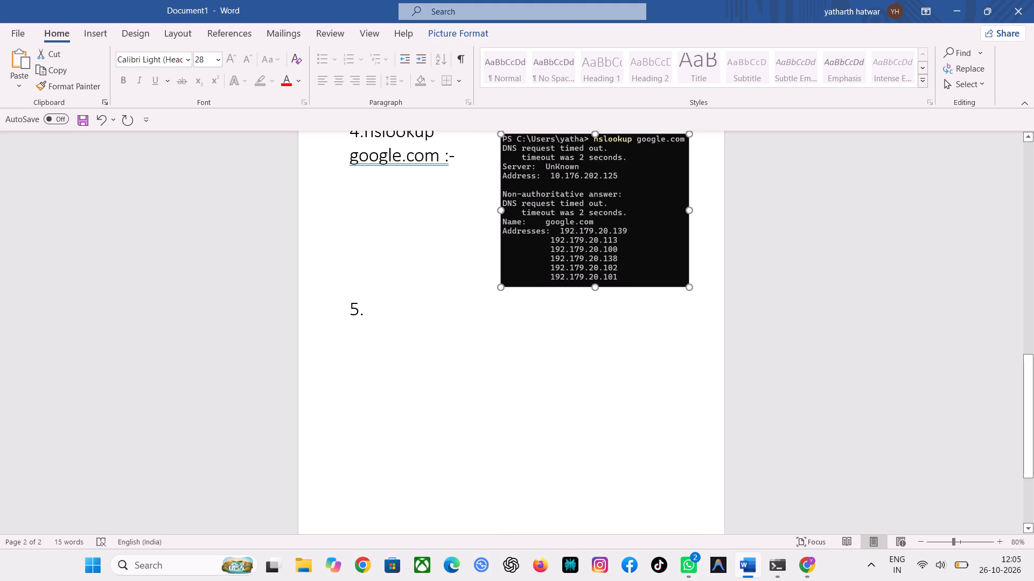
left_click_drag(501, 281, 504, 280)
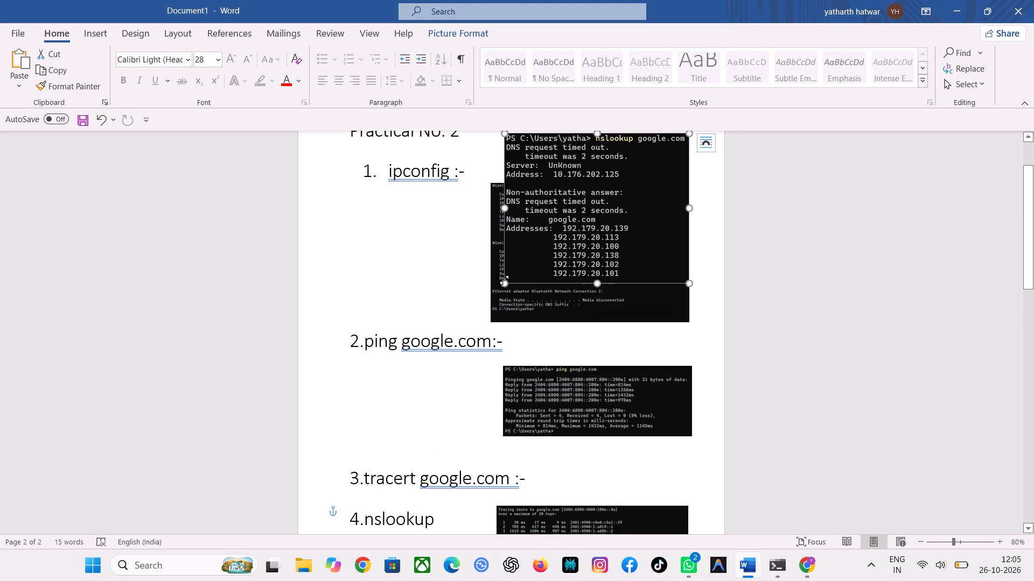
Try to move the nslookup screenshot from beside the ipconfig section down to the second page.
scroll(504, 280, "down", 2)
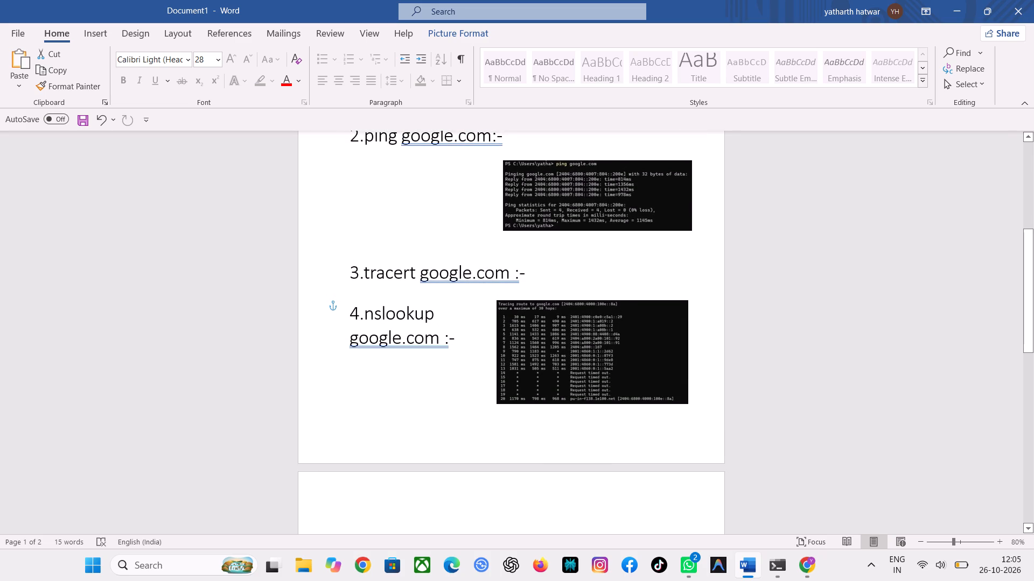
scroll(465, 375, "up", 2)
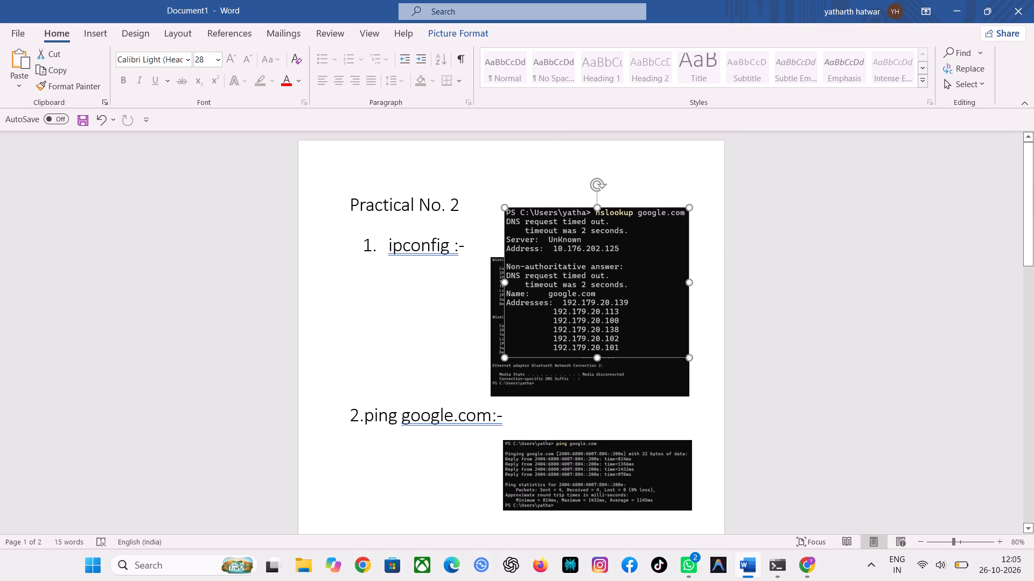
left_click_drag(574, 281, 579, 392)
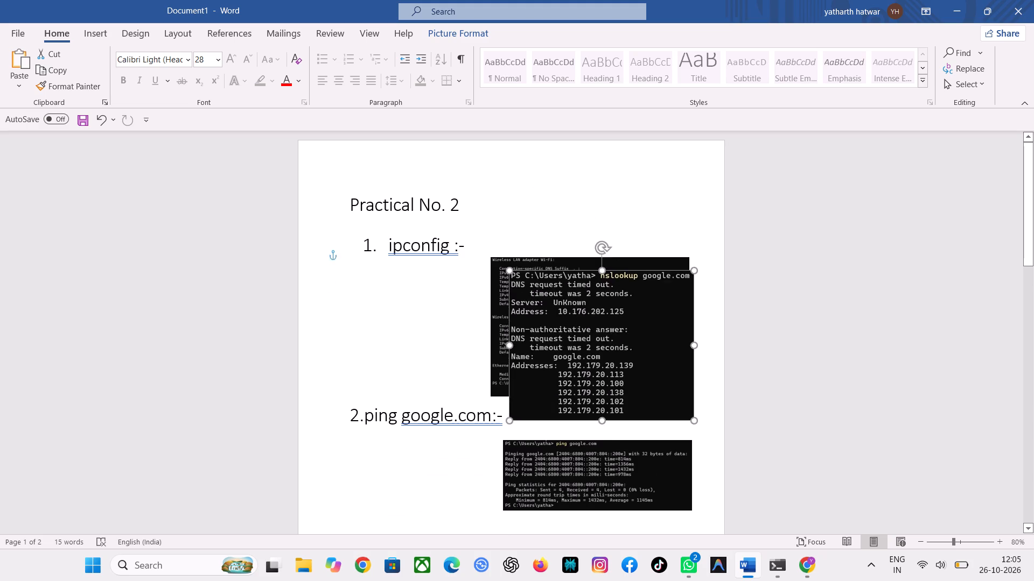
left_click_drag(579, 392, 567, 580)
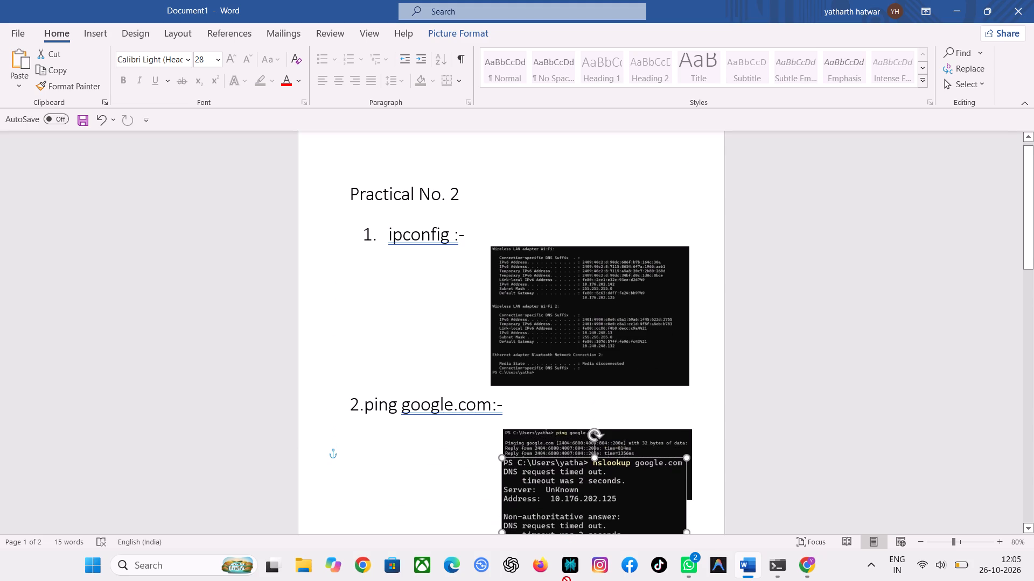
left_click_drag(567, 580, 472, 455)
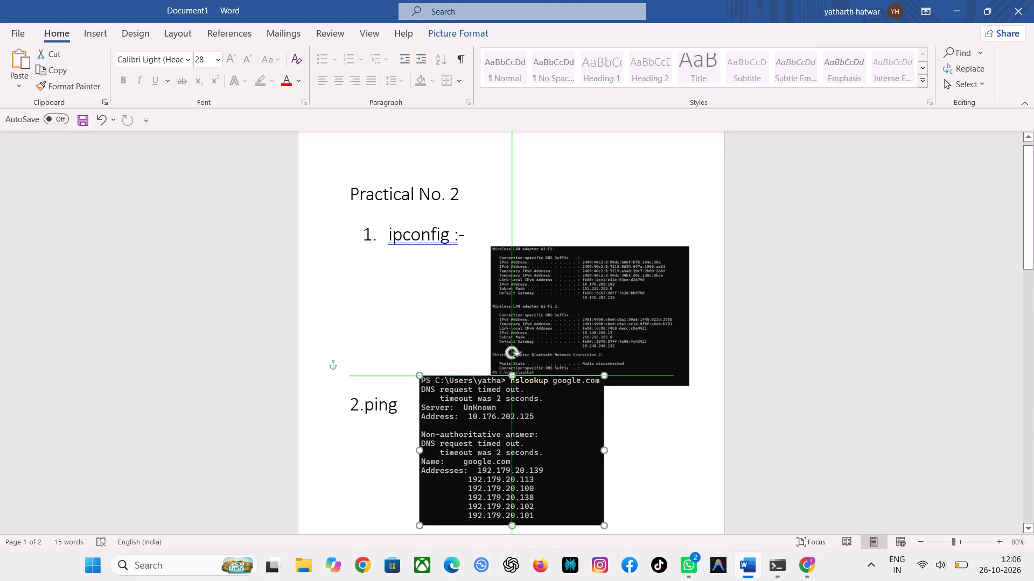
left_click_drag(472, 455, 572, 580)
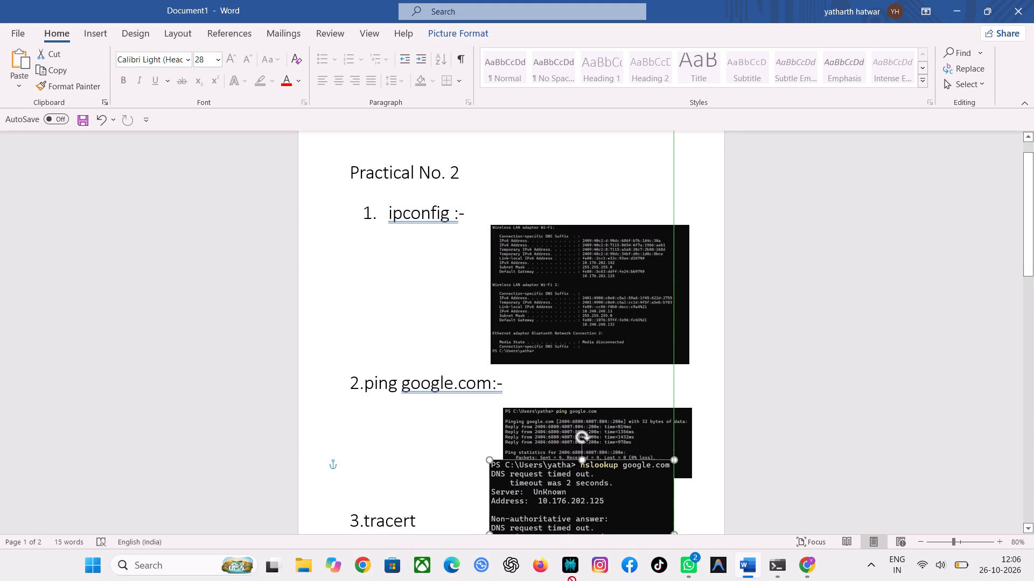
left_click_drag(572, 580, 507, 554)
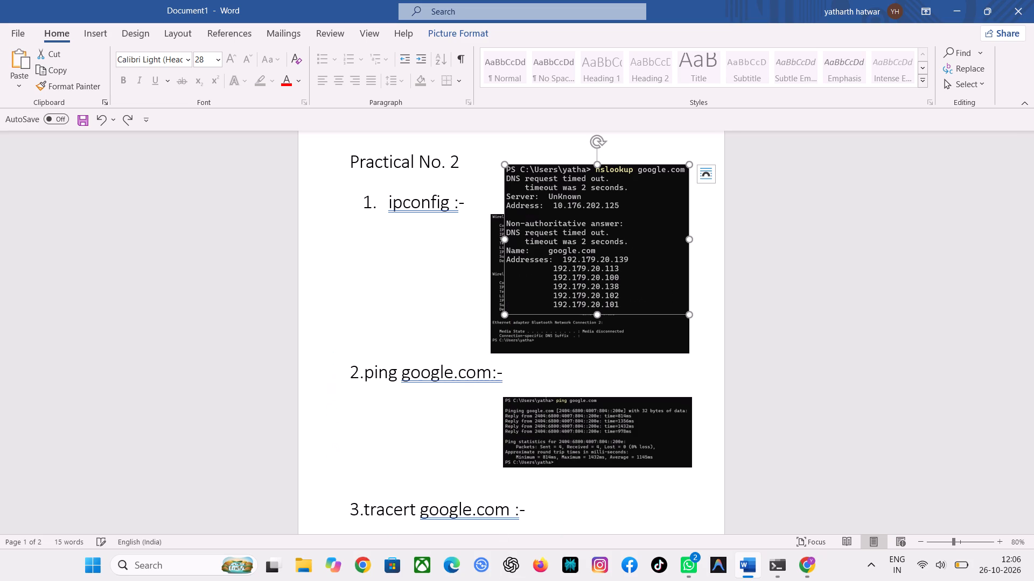
Move the nslookup screenshot from the first page down to the second page, beside the "5." line.
left_click_drag(601, 221, 612, 506)
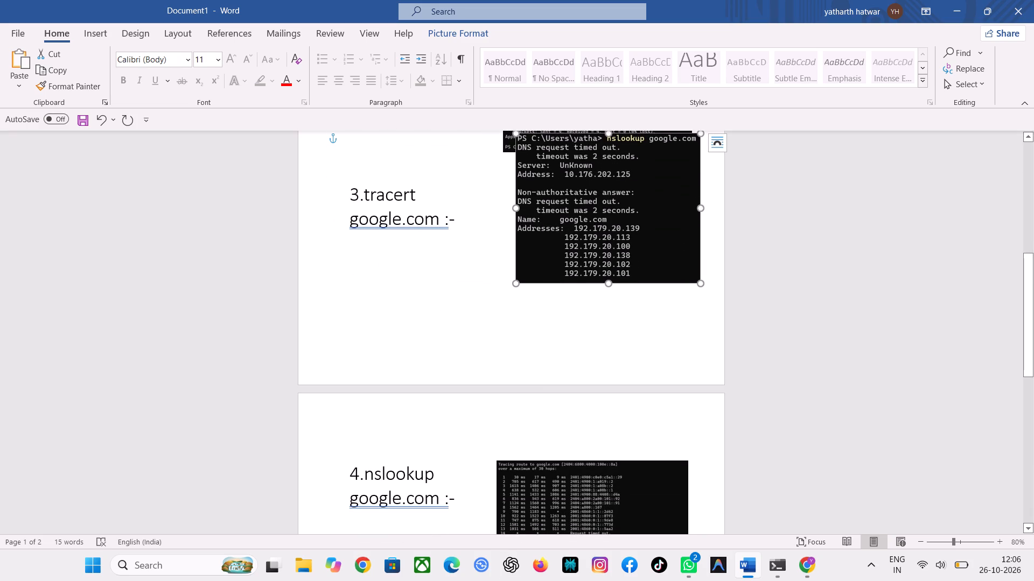
scroll(428, 317, "down", 2)
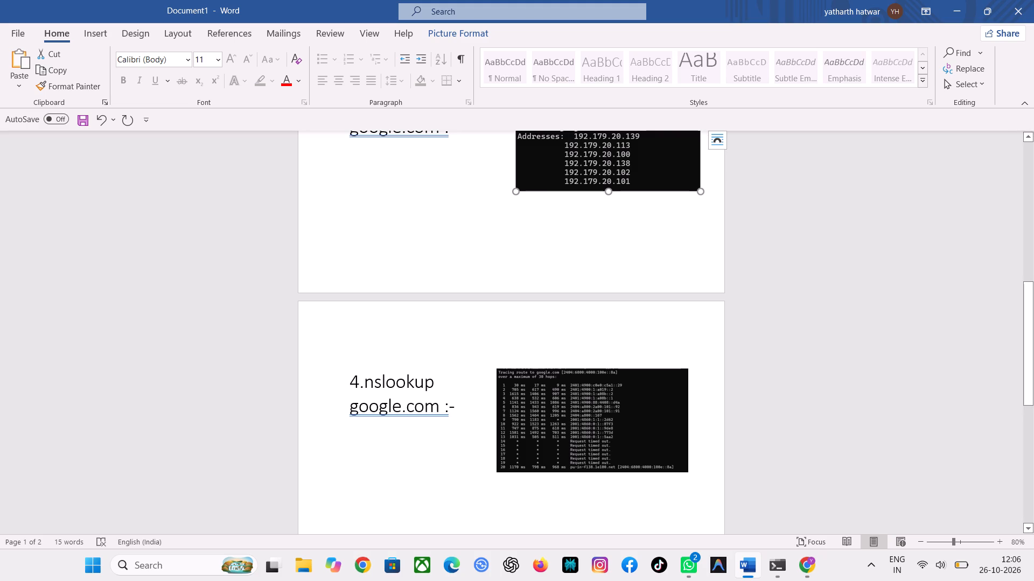
left_click_drag(574, 148, 572, 350)
Move the heading "4.nslookup google.com :-" from beside the tracert screenshot to the top of the second page.
scroll(495, 250, "up", 1)
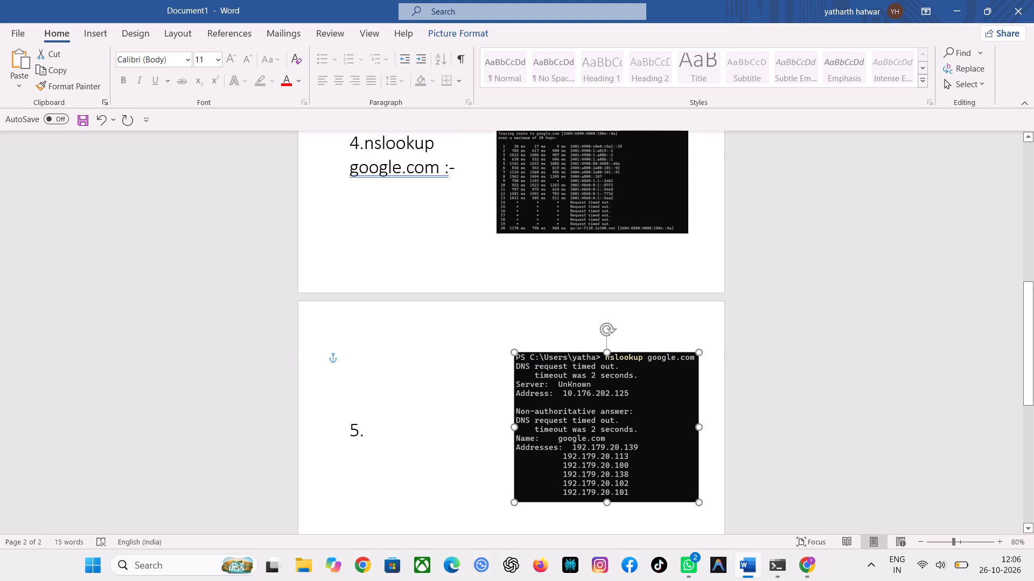
scroll(495, 250, "up", 1)
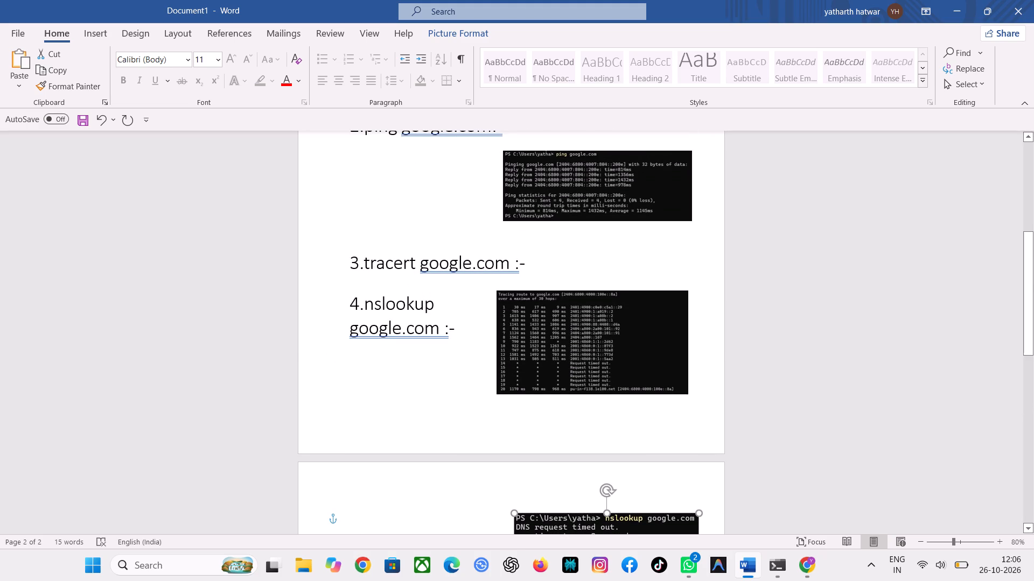
left_click(455, 331)
left_click_drag(455, 331, 346, 308)
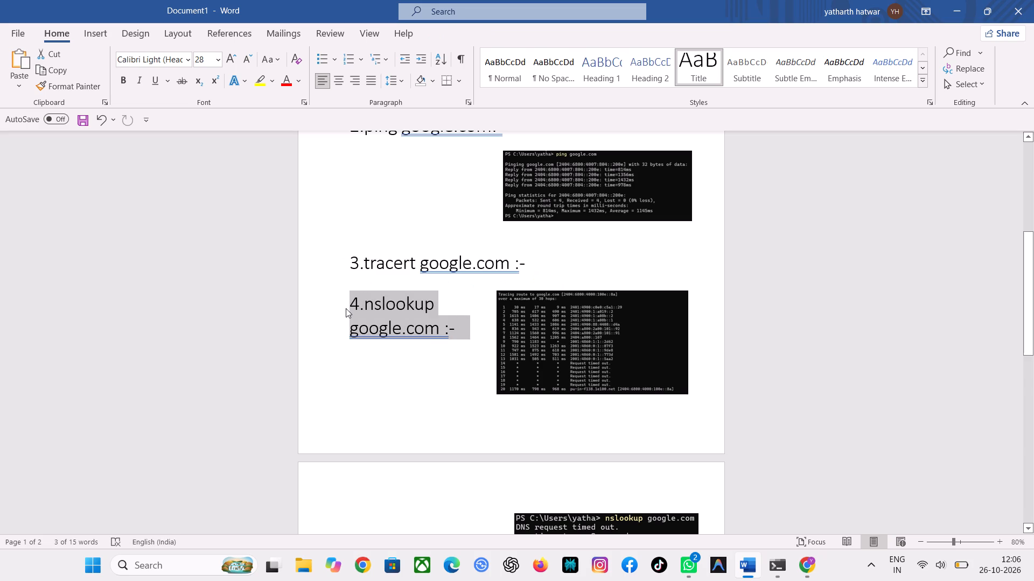
key("ctrl+c")
key("BackSpace")
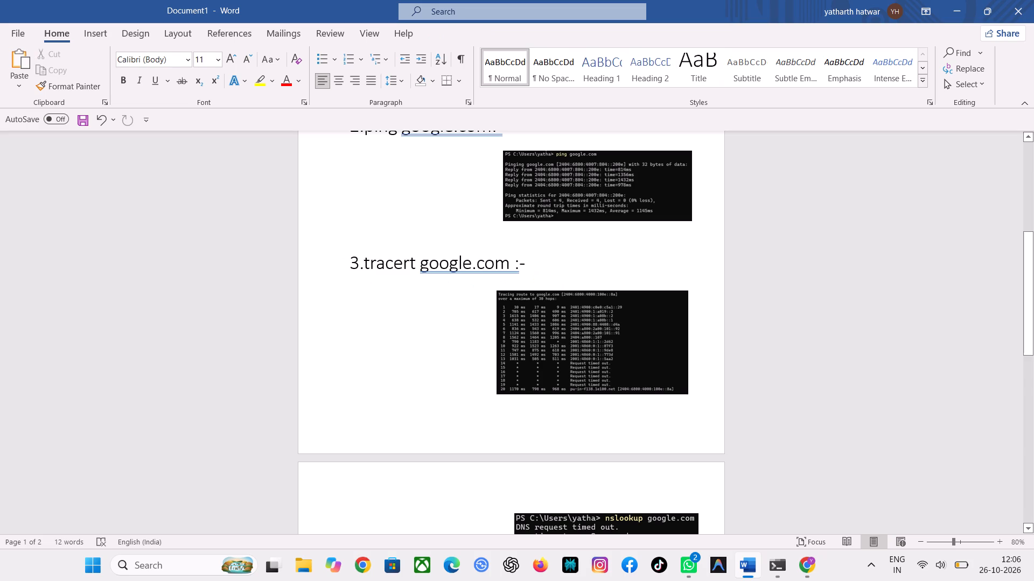
scroll(346, 308, "down", 3)
left_click(360, 285)
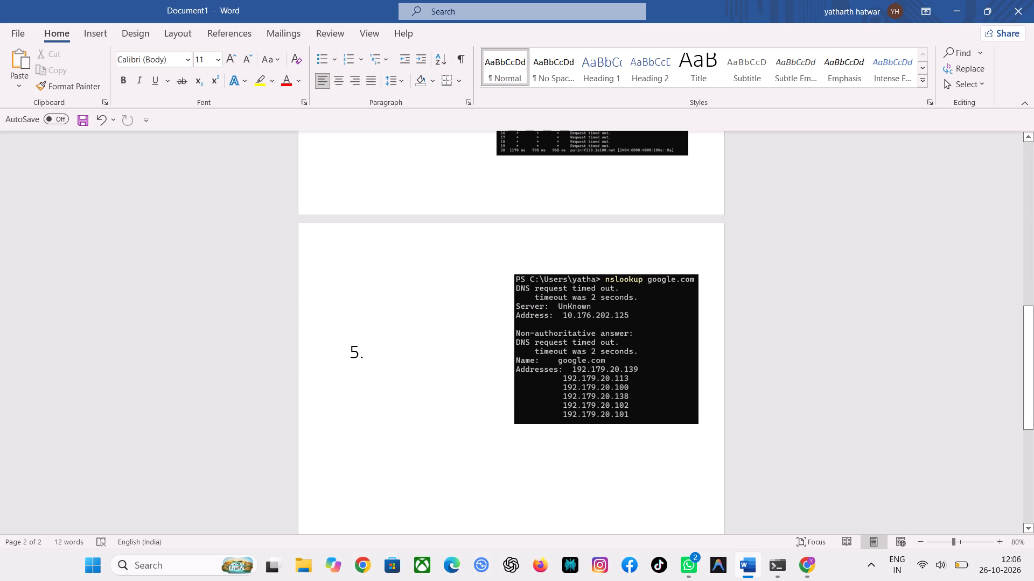
key("ctrl+v")
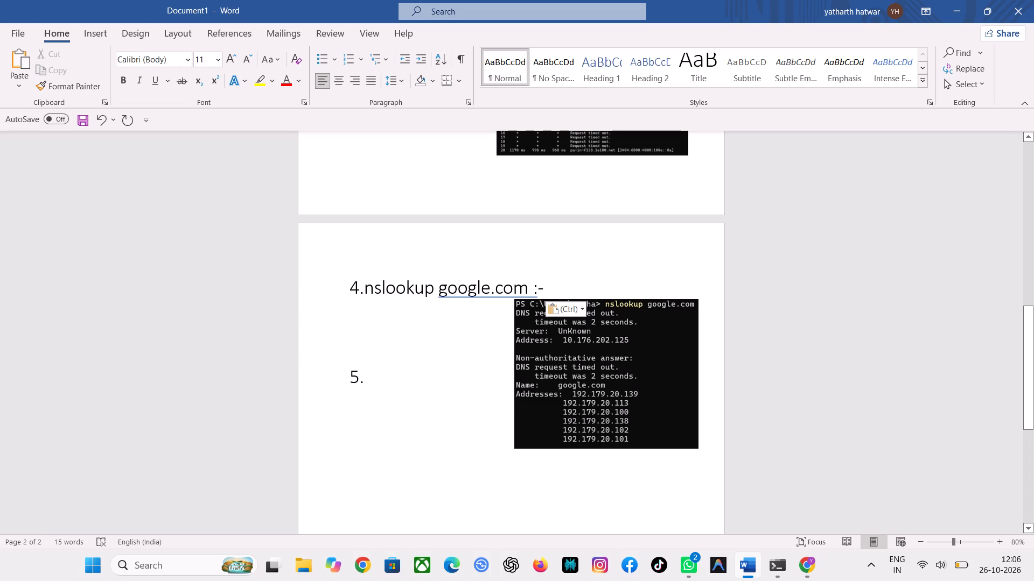
Nudge the nslookup screenshot slightly down and toward the page's right edge, below its heading.
left_click_drag(608, 358, 612, 367)
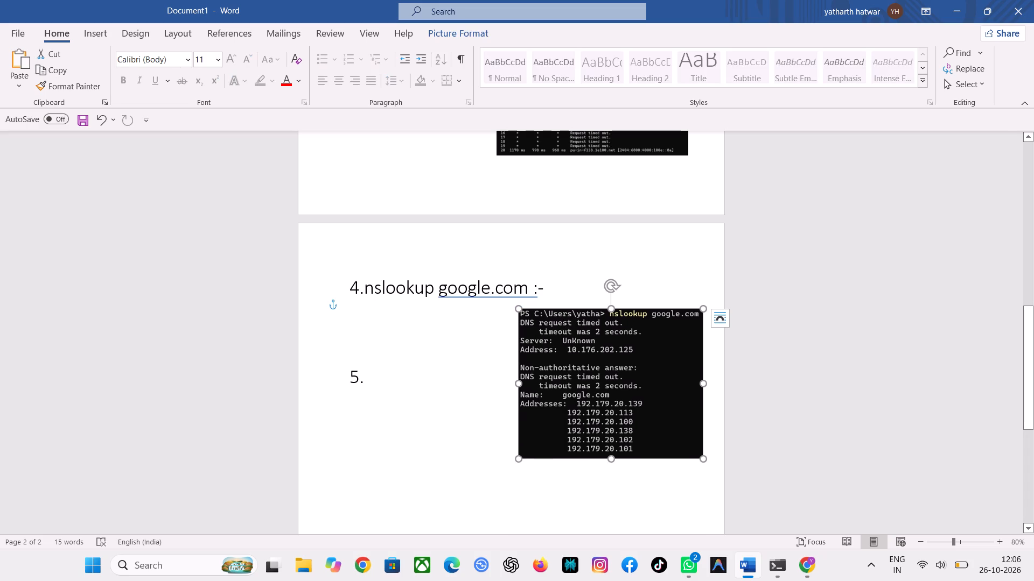
Remove the "5." beside the nslookup screenshot and re-enter it in Title style on a line below the screenshot.
left_click(368, 377)
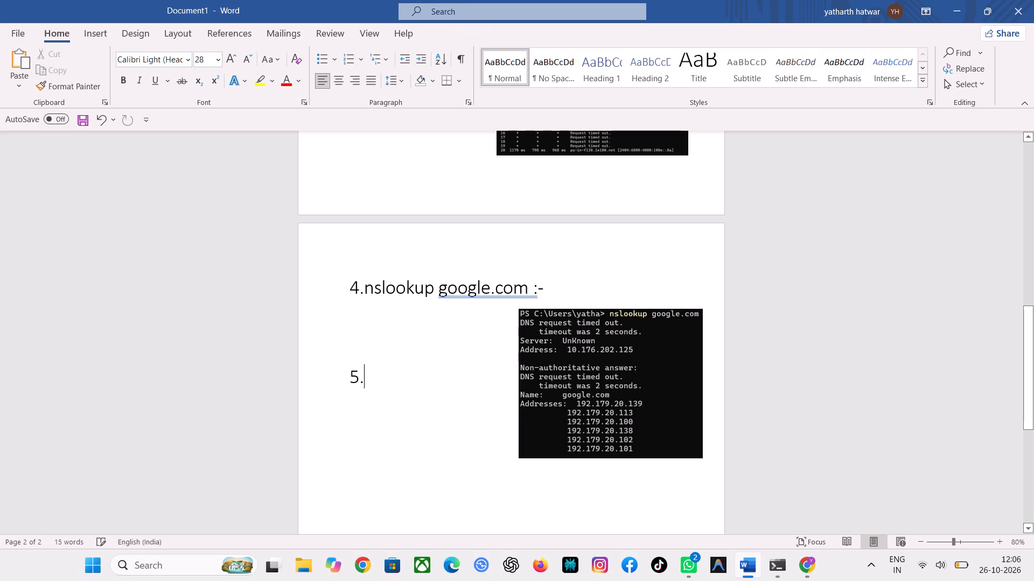
key("BackSpace")
key("BackSpace")
scroll(361, 421, "down", 2)
left_click(361, 369)
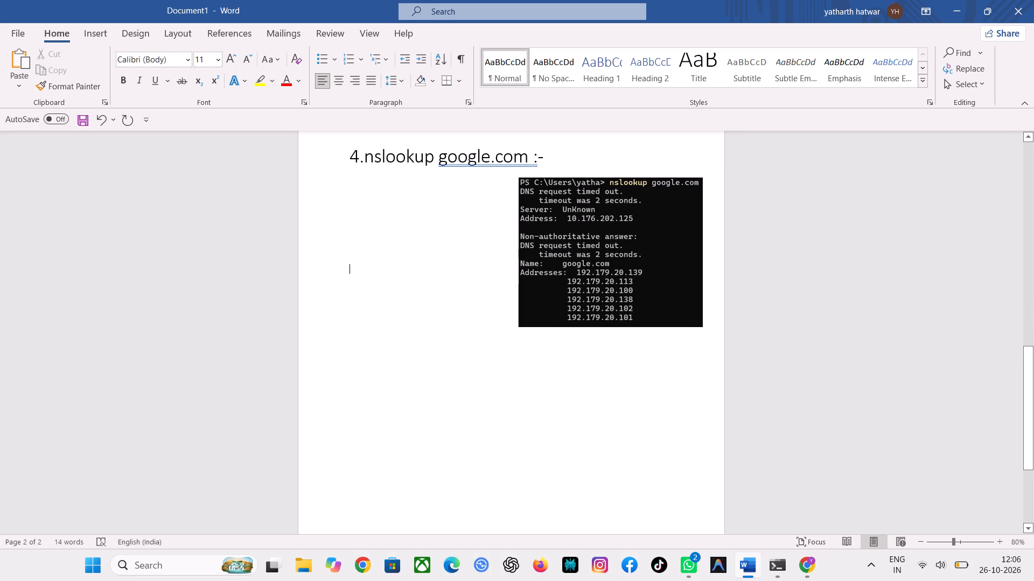
triple_click(361, 369)
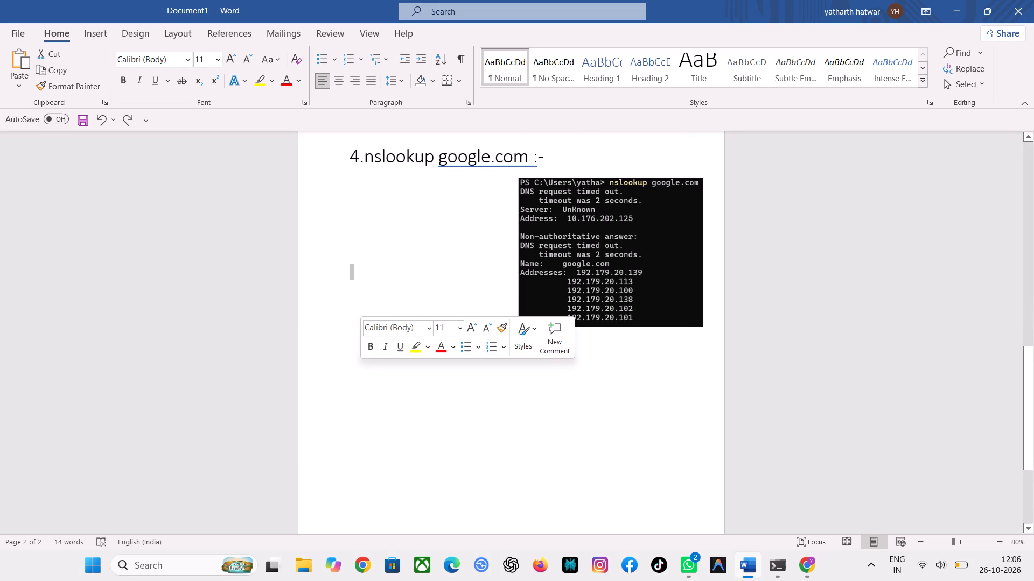
left_click(361, 369)
double_click(361, 369)
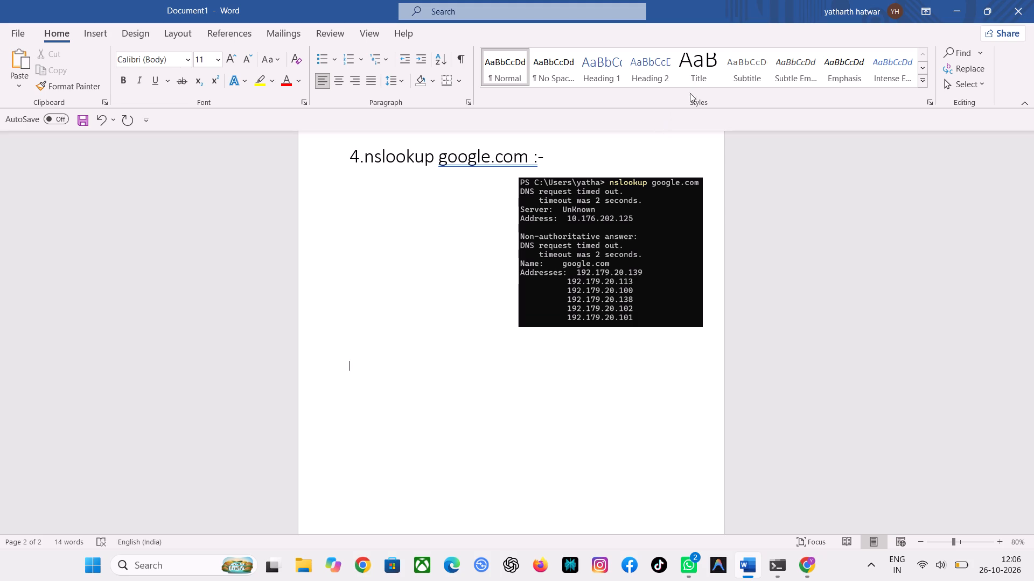
left_click(696, 65)
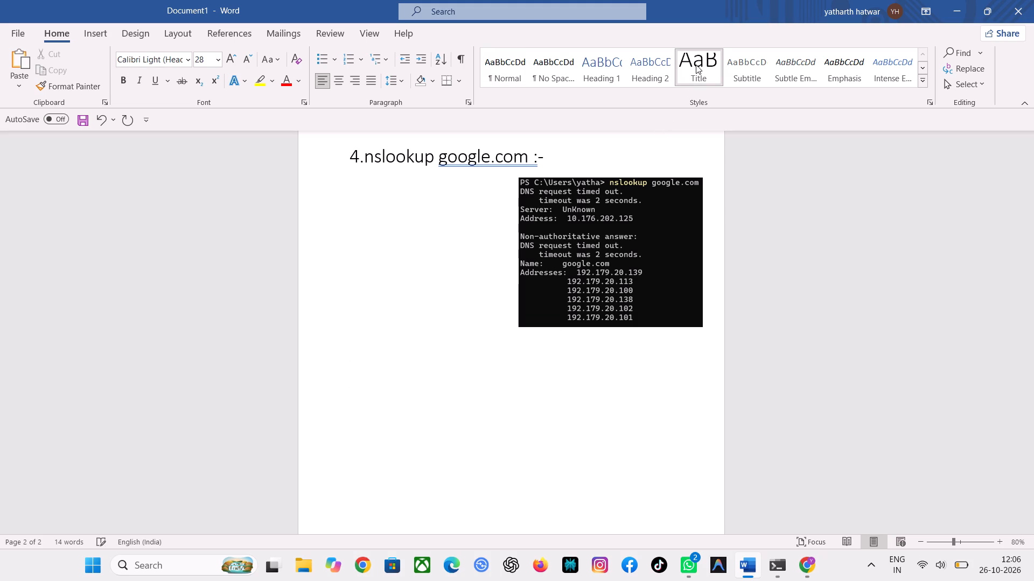
type("5.")
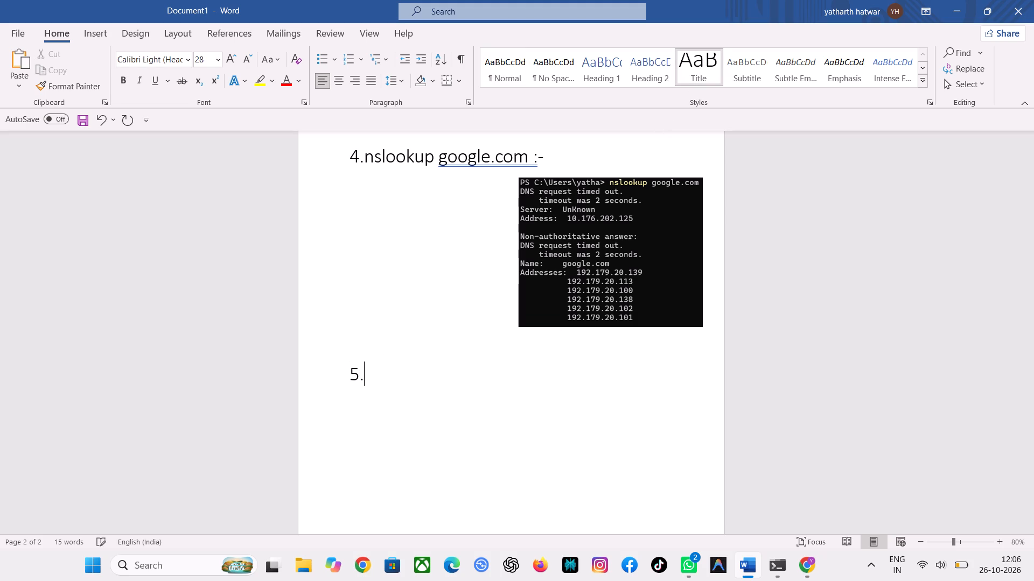
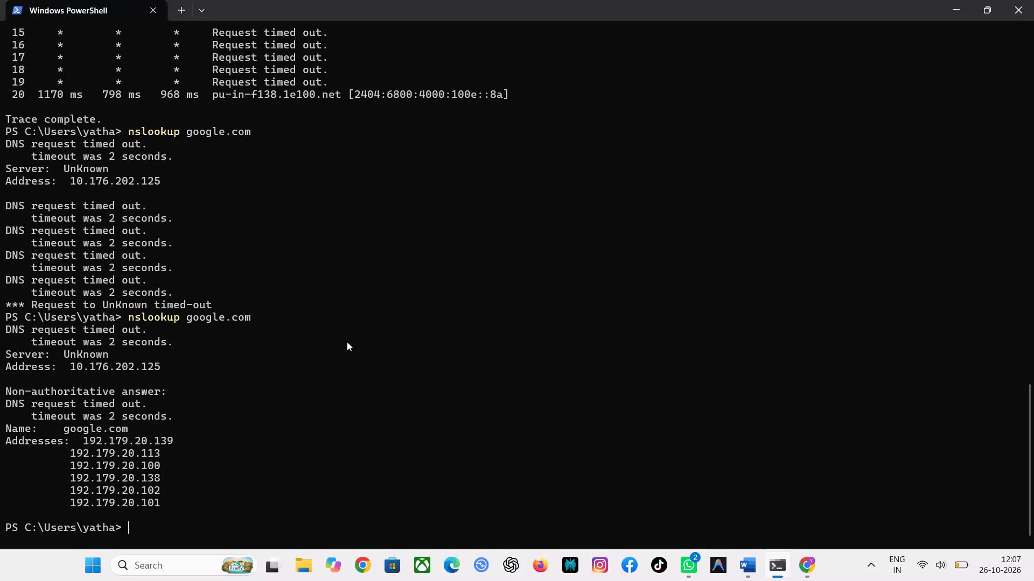
Run the command netstat -an in PowerShell.
key("ctrl+v")
key("Return")
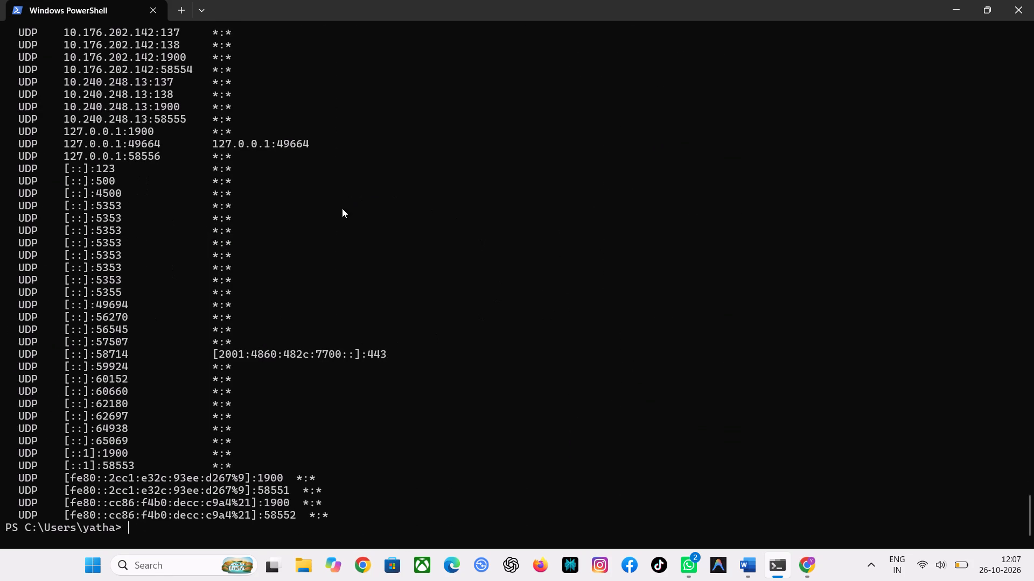
Reduce the terminal text size and look through the netstat -an output from its end up to the command and back.
scroll(420, 217, "down", 6, "ctrl")
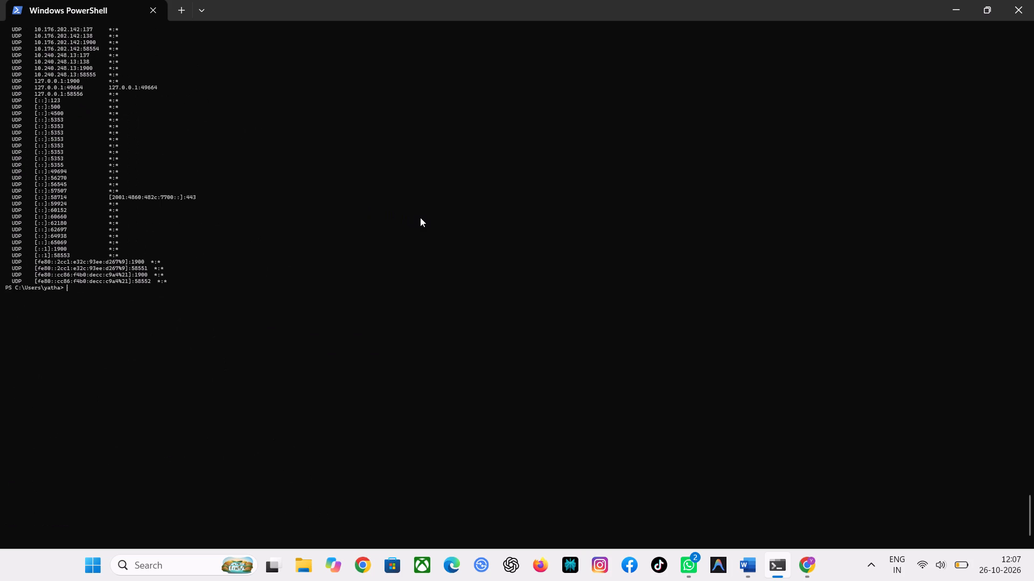
scroll(353, 228, "up", 2)
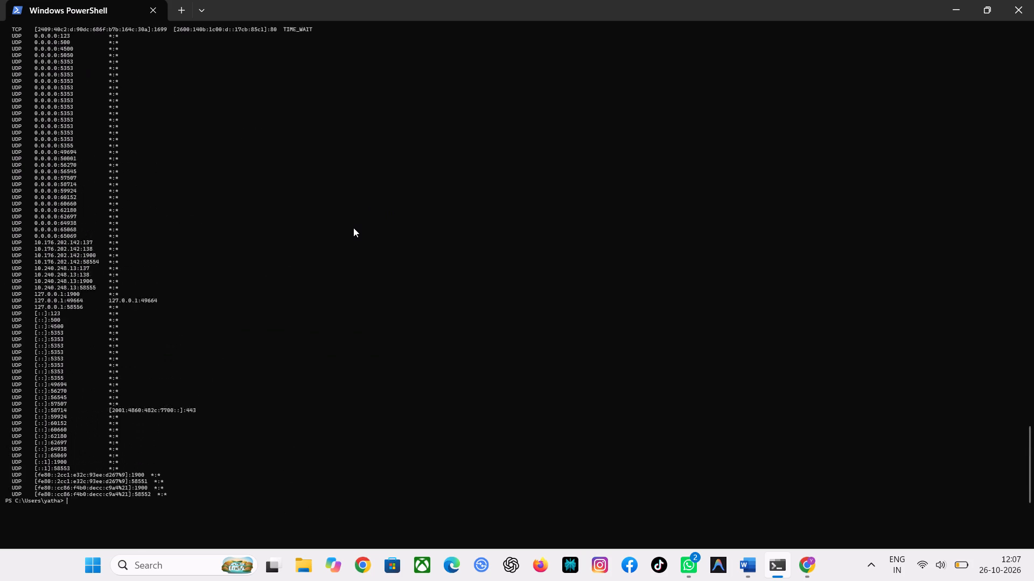
scroll(353, 228, "up", 2)
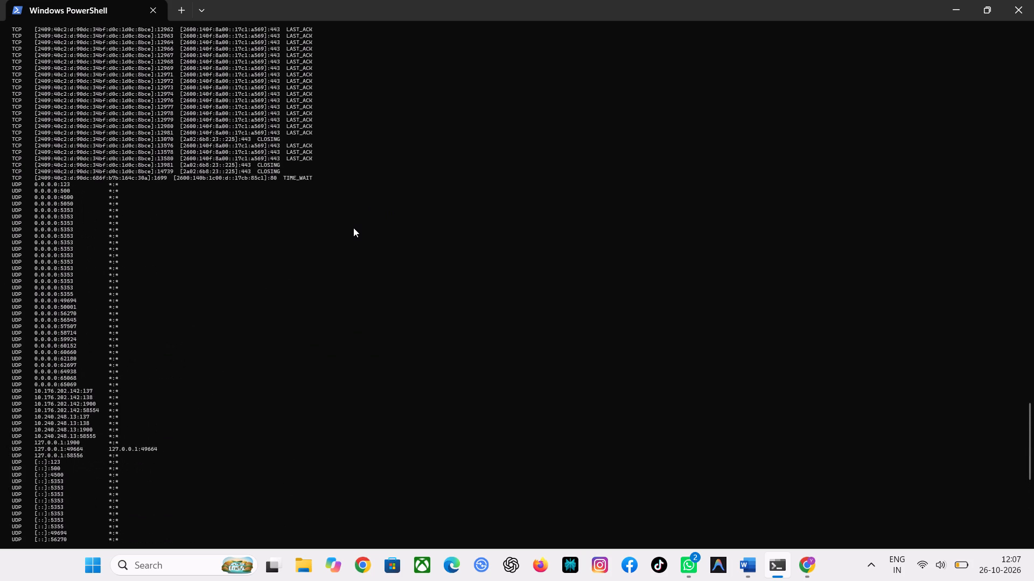
scroll(353, 228, "up", 10)
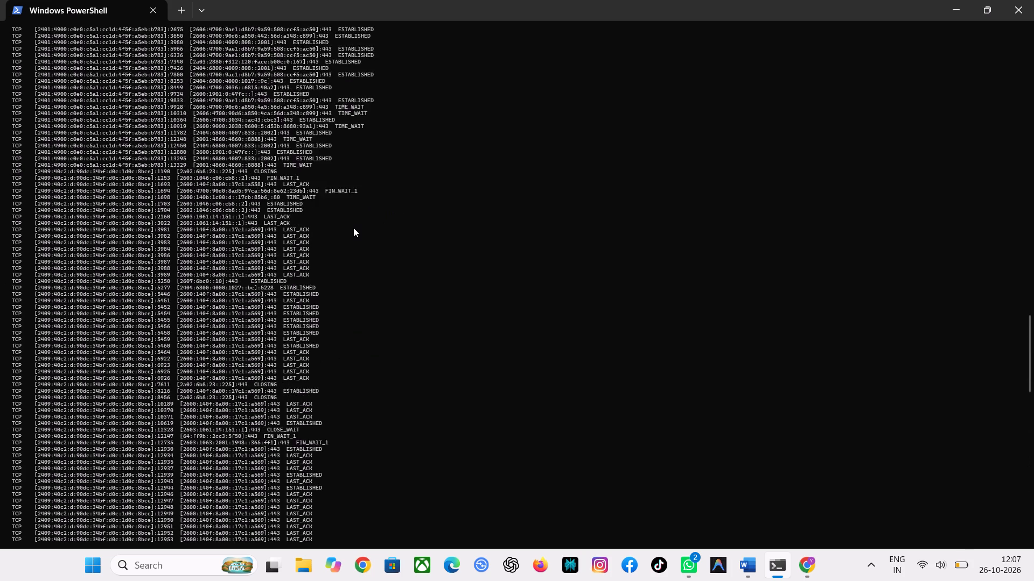
scroll(353, 228, "up", 10)
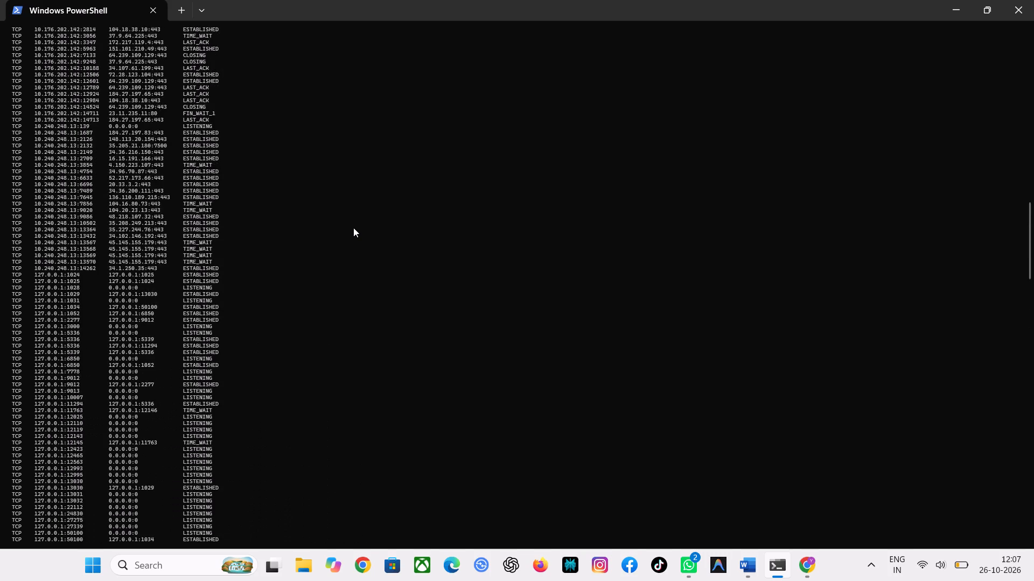
scroll(353, 228, "up", 5)
scroll(353, 228, "down", 2)
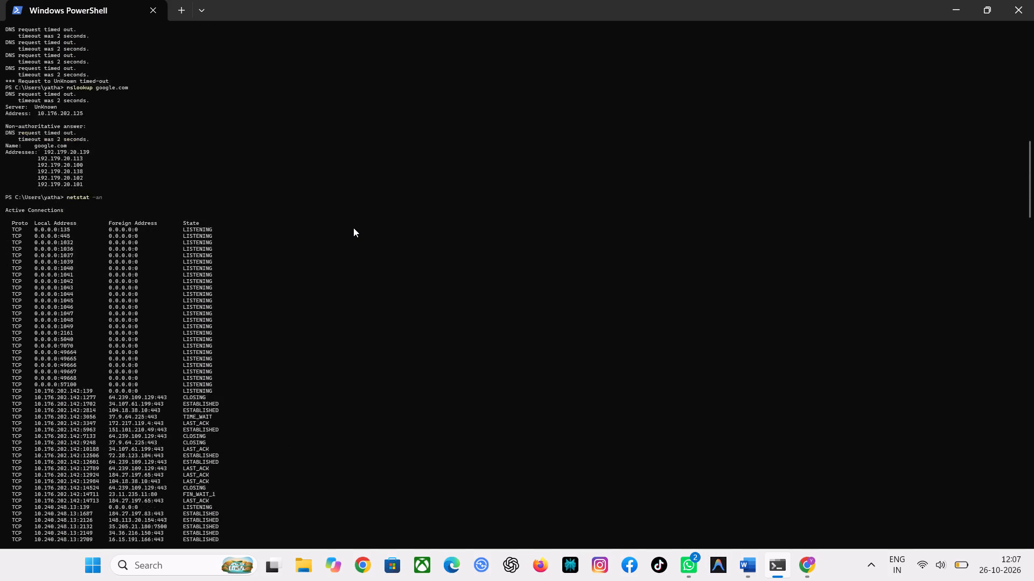
scroll(353, 228, "down", 19)
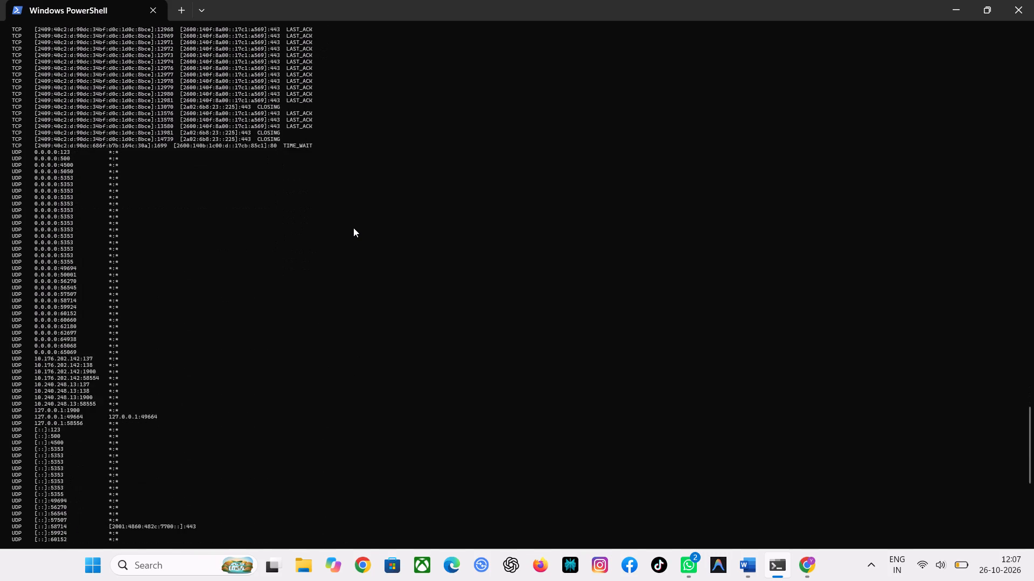
scroll(353, 228, "down", 3)
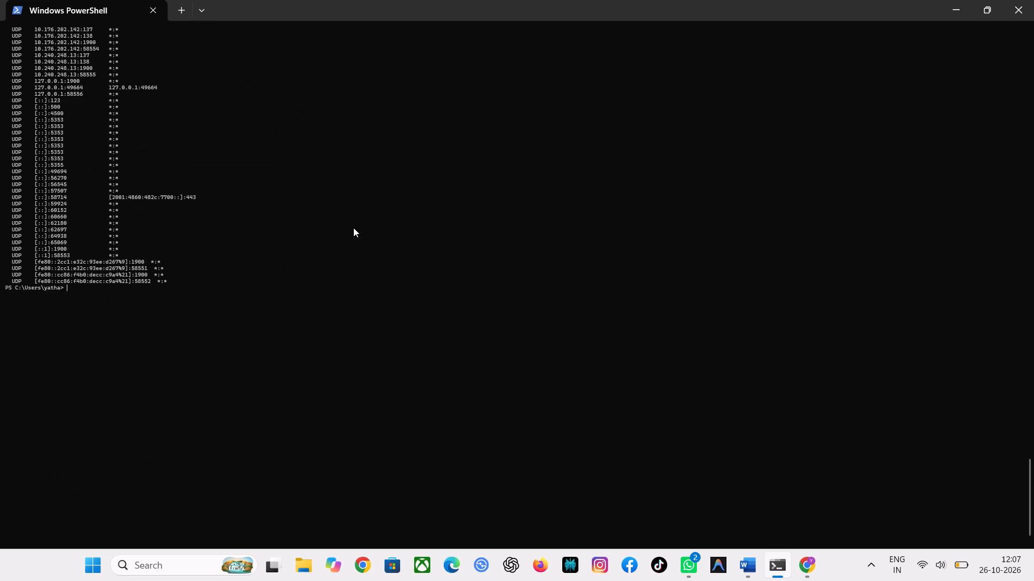
Shrink the terminal text further and review the netstat -an connection list for a view that fits more of it on screen.
scroll(353, 228, "down", 2, "ctrl")
scroll(353, 228, "up", 2)
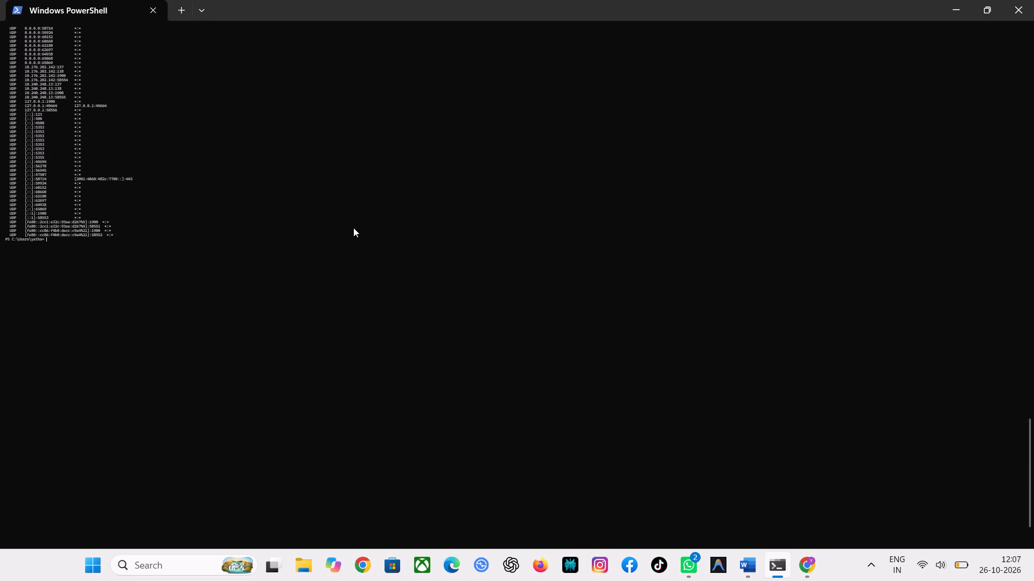
scroll(353, 228, "up", 5)
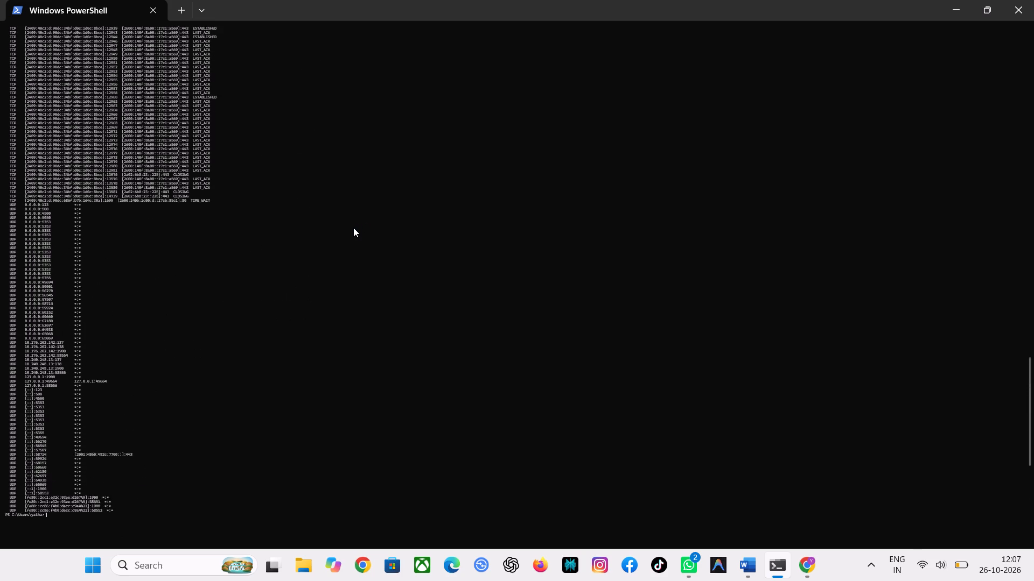
scroll(353, 228, "up", 1)
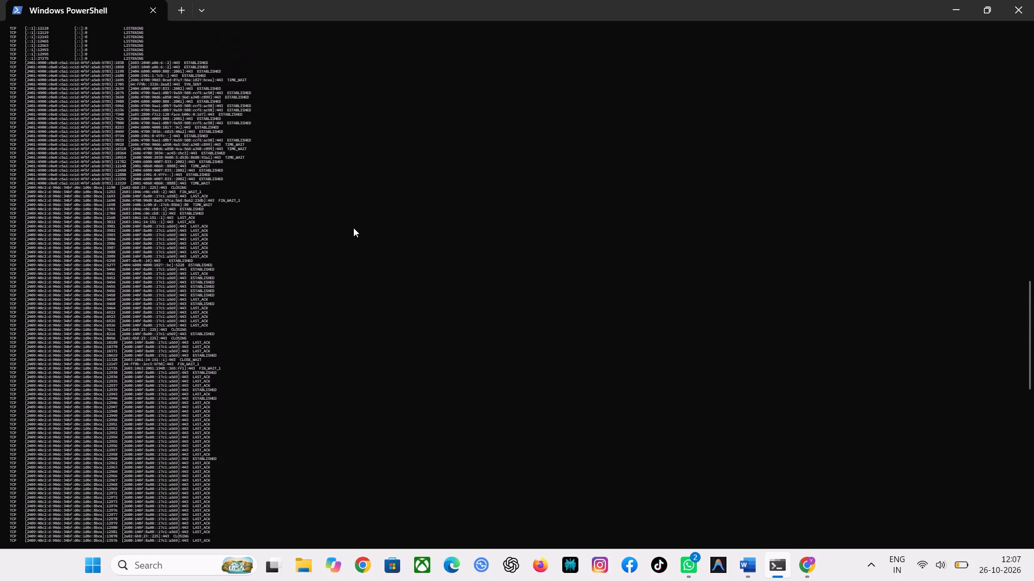
scroll(353, 228, "up", 2)
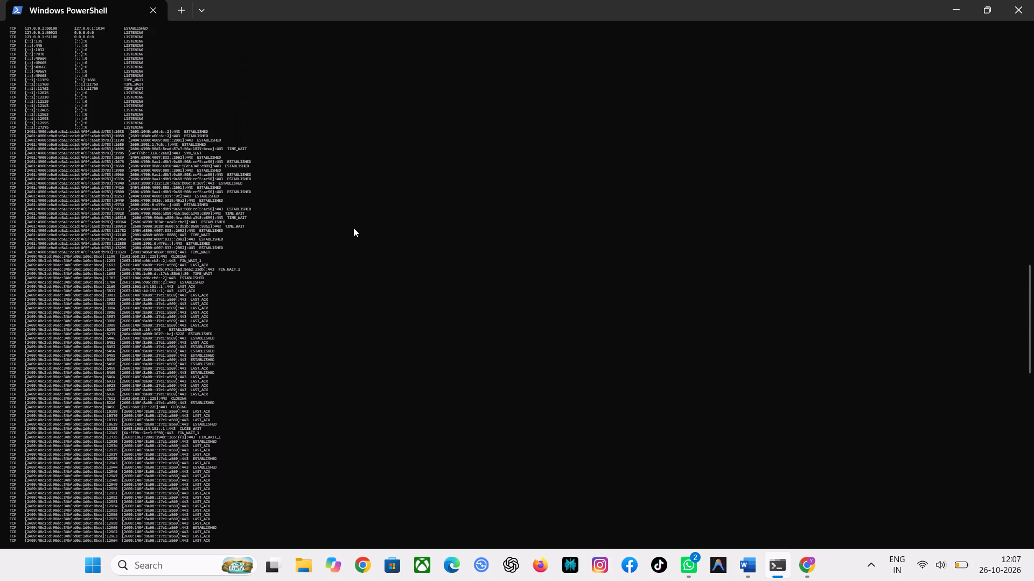
scroll(353, 228, "up", 5)
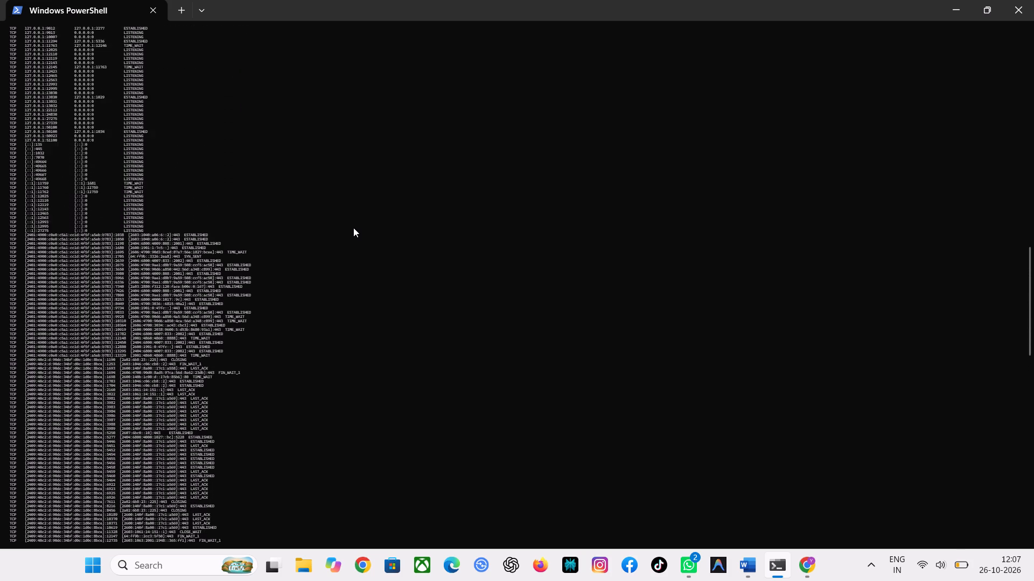
scroll(353, 228, "up", 4)
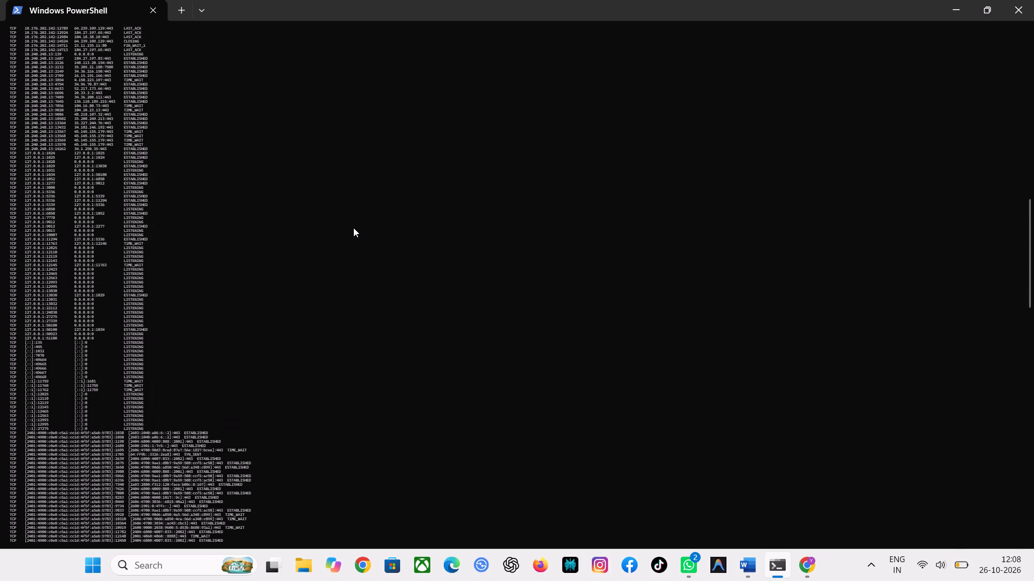
scroll(353, 228, "up", 1)
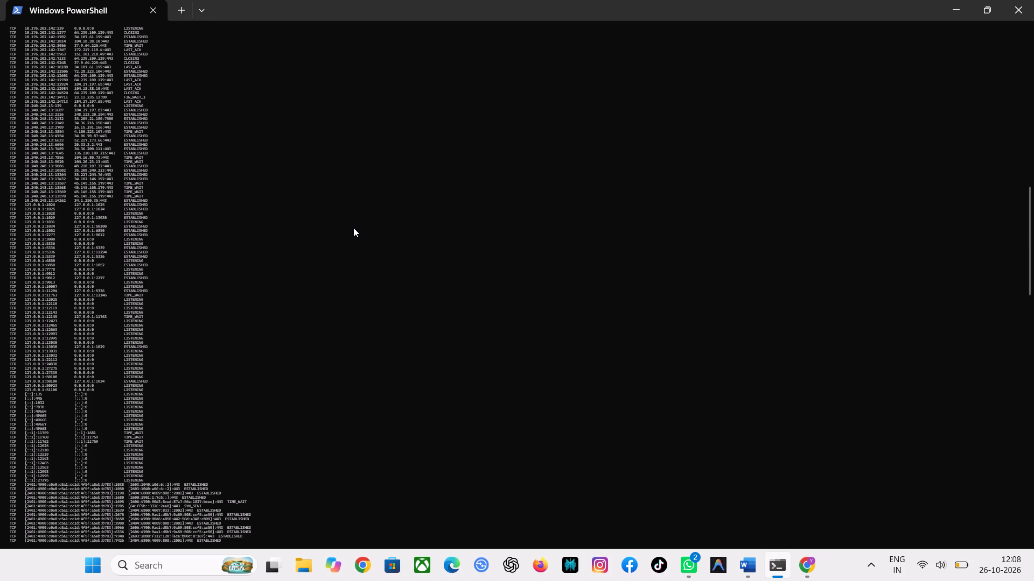
scroll(353, 228, "right", 1)
scroll(299, 218, "down", 2, "ctrl")
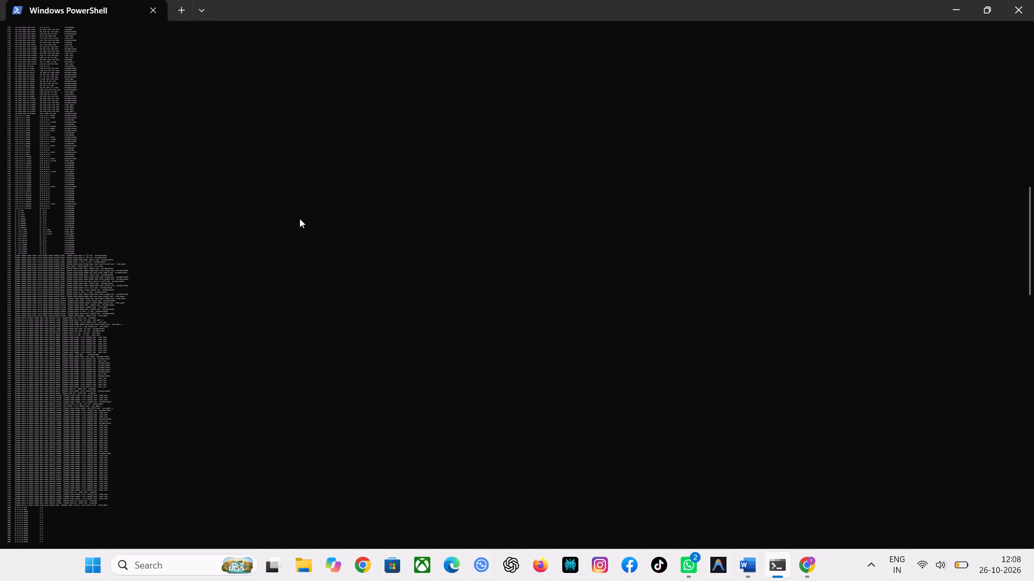
scroll(299, 218, "down", 2, "ctrl")
scroll(299, 218, "up", 3, "ctrl")
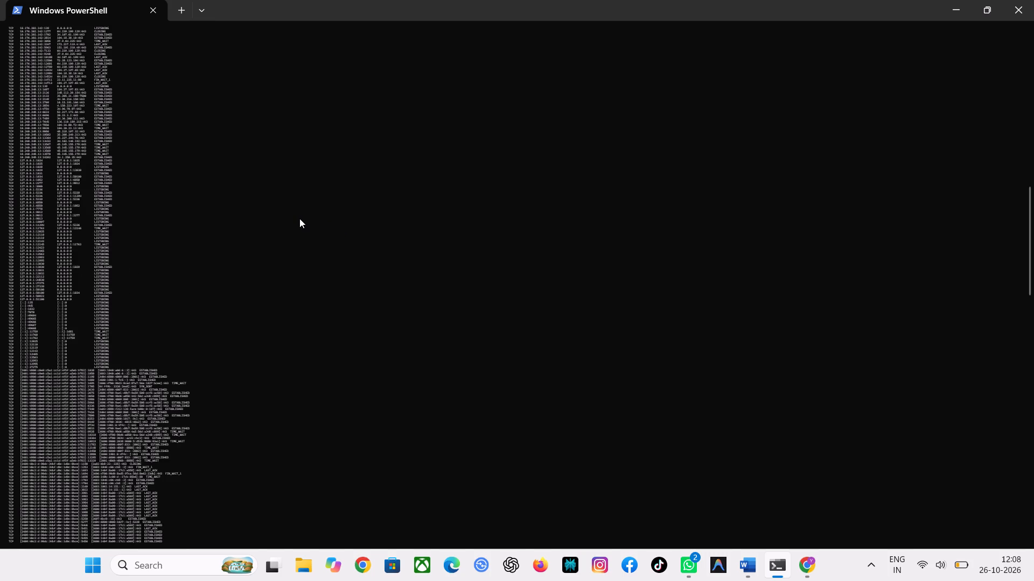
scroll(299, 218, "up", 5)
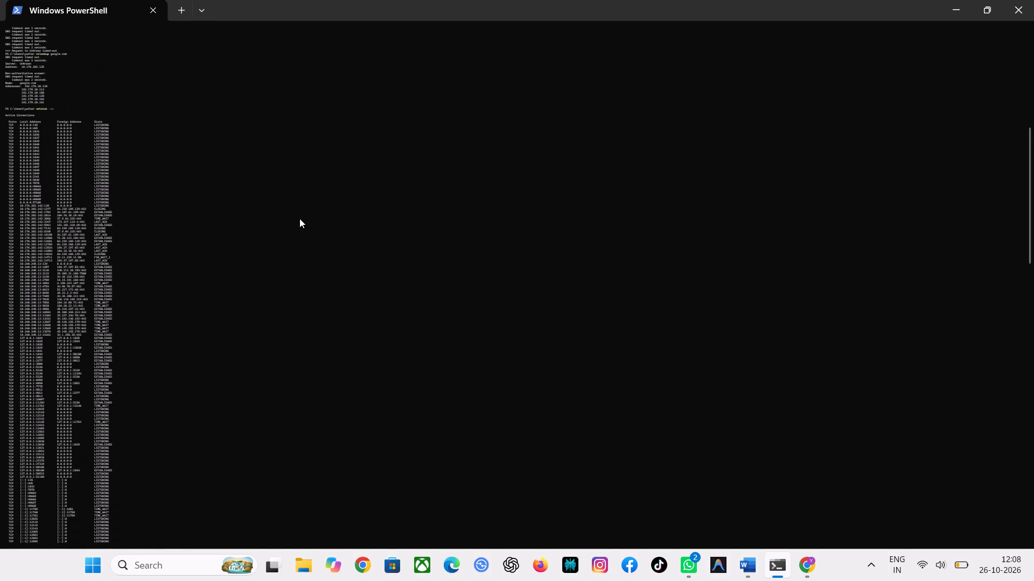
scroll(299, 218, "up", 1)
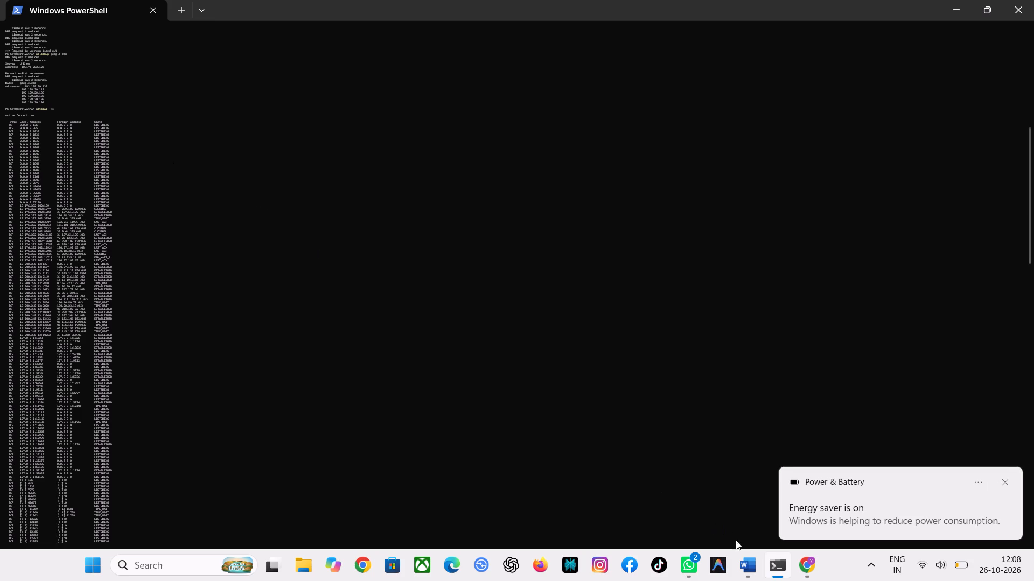
Switch from PowerShell back to the Word document.
left_click(741, 561)
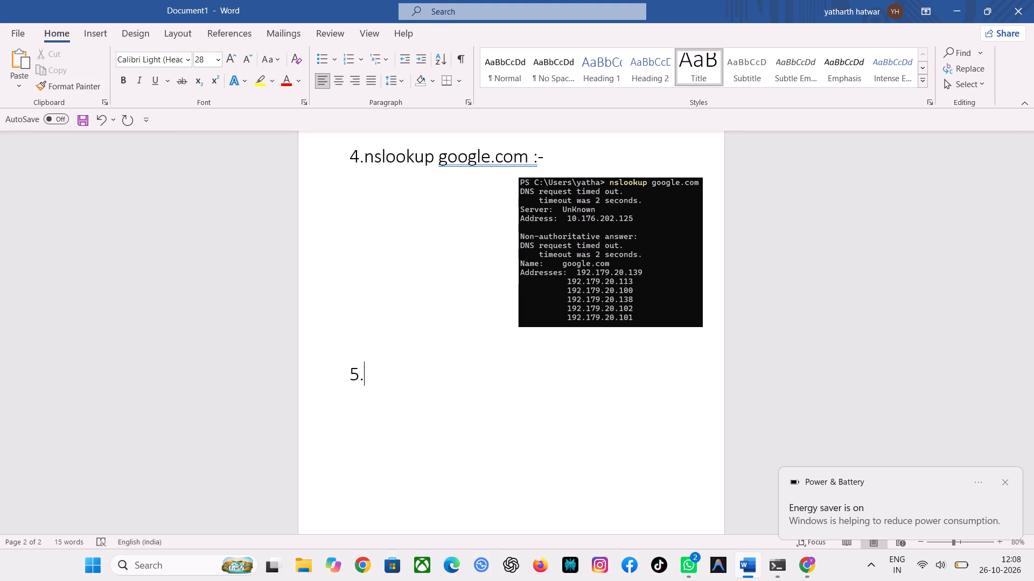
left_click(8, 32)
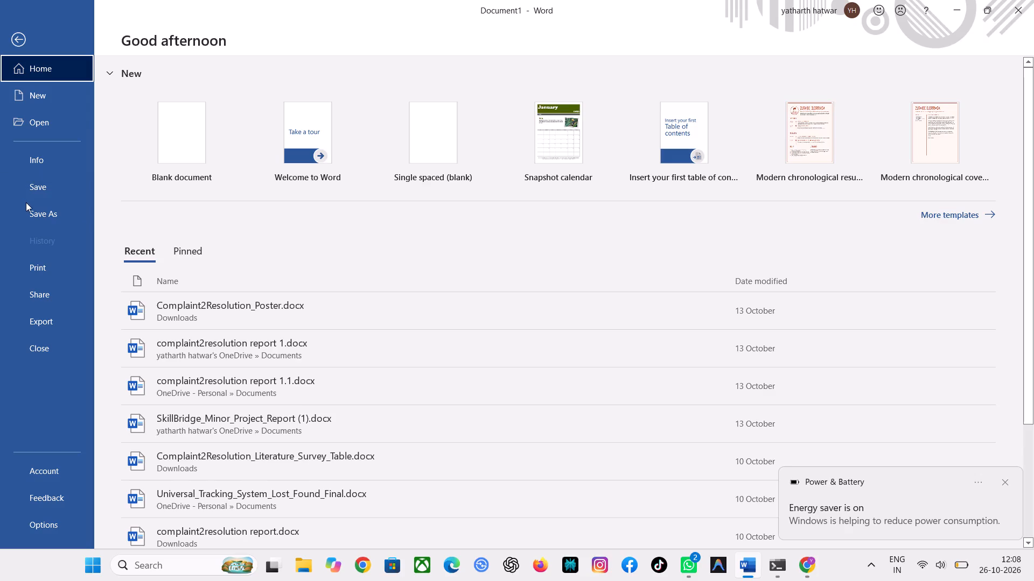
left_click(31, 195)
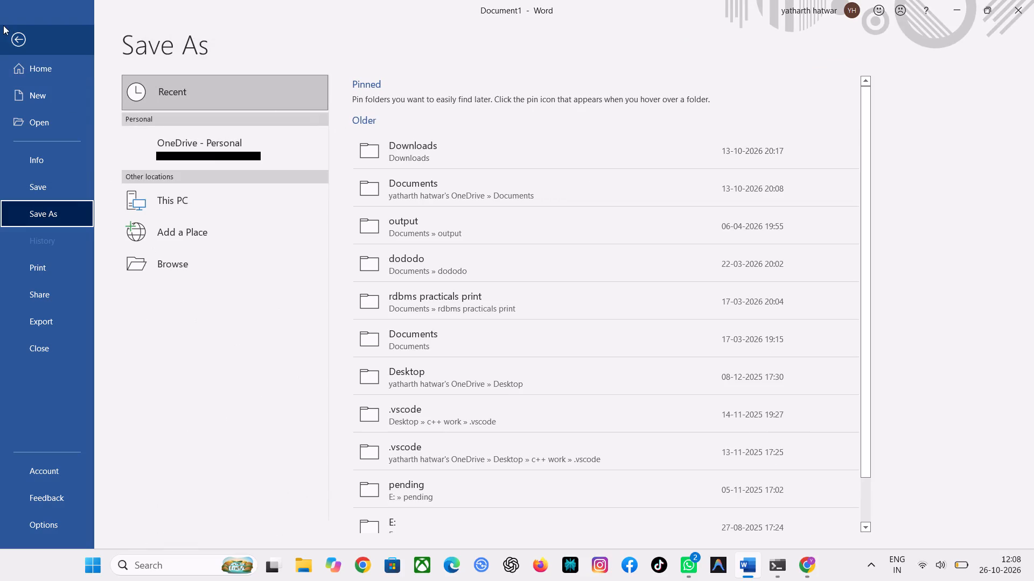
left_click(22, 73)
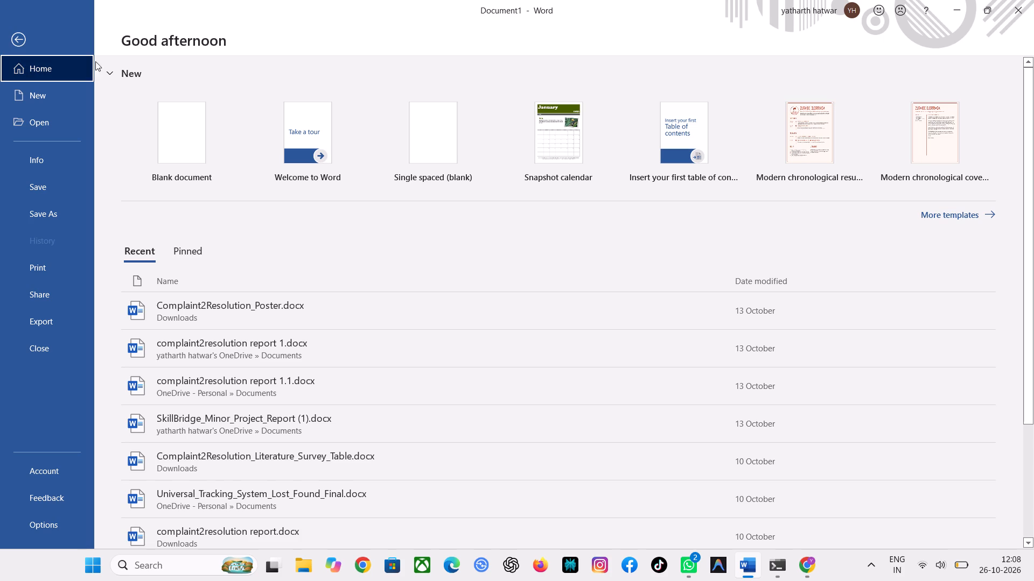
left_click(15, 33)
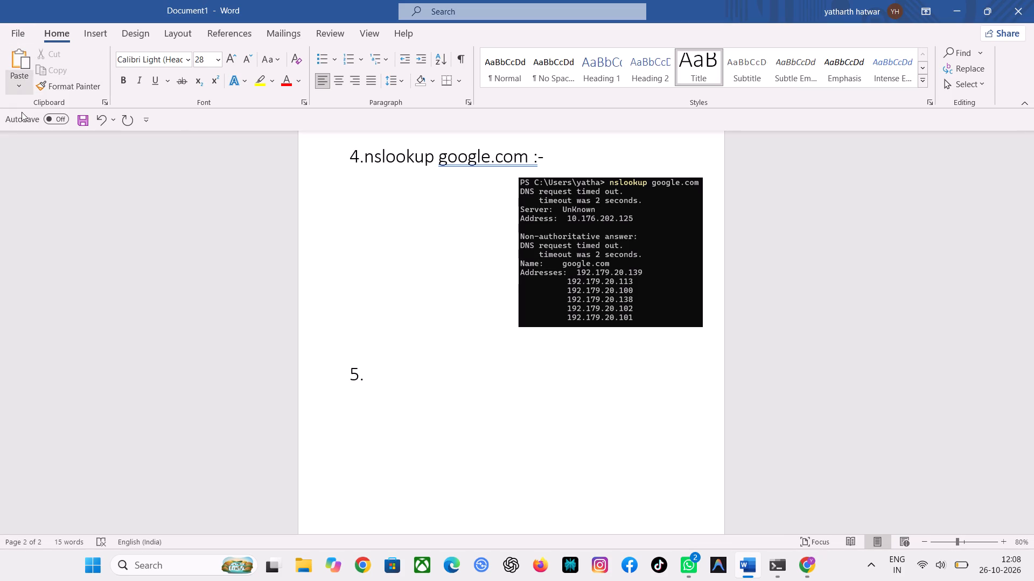
Try to turn on AutoSave for the practical document, and begin saving the document as a file.
left_click(53, 116)
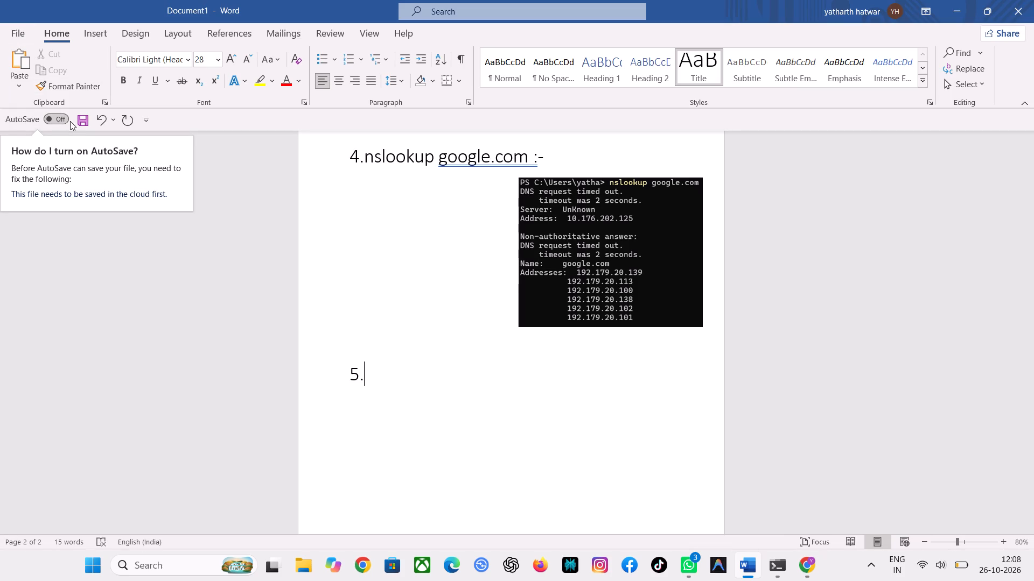
left_click(55, 122)
left_click(80, 119)
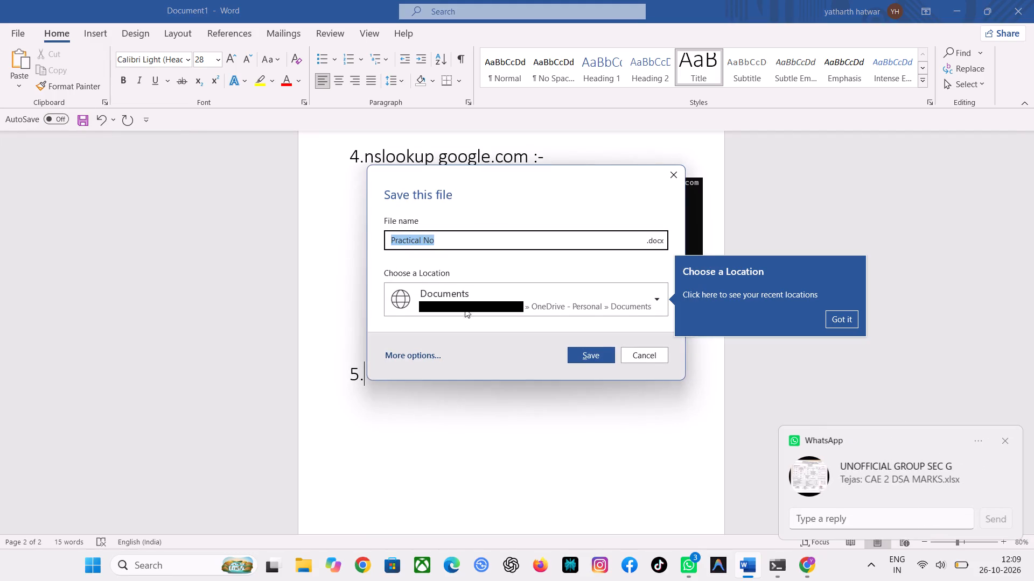